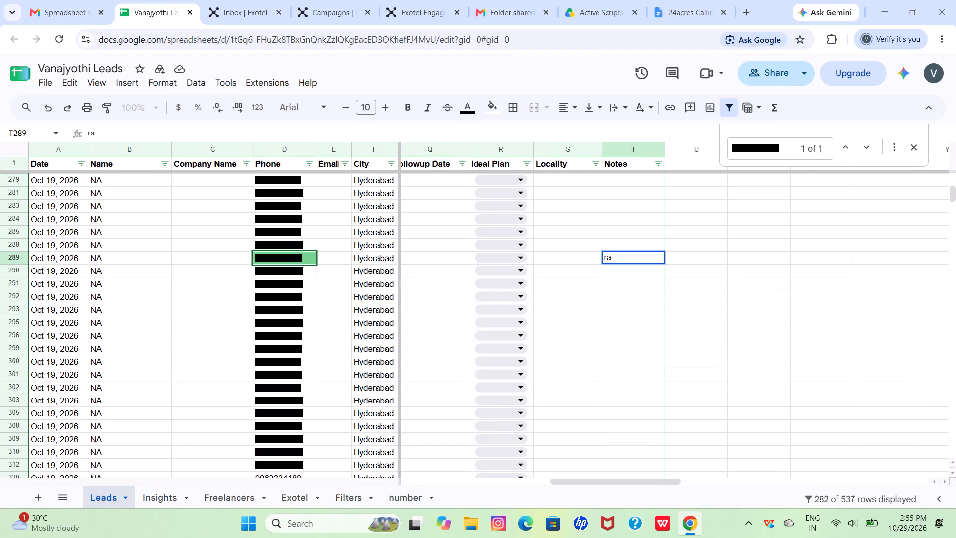
# Fill in the Notes cell of row 289 on the Leads sheet with "ra_jan".
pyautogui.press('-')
pyautogui.press('BackSpace')
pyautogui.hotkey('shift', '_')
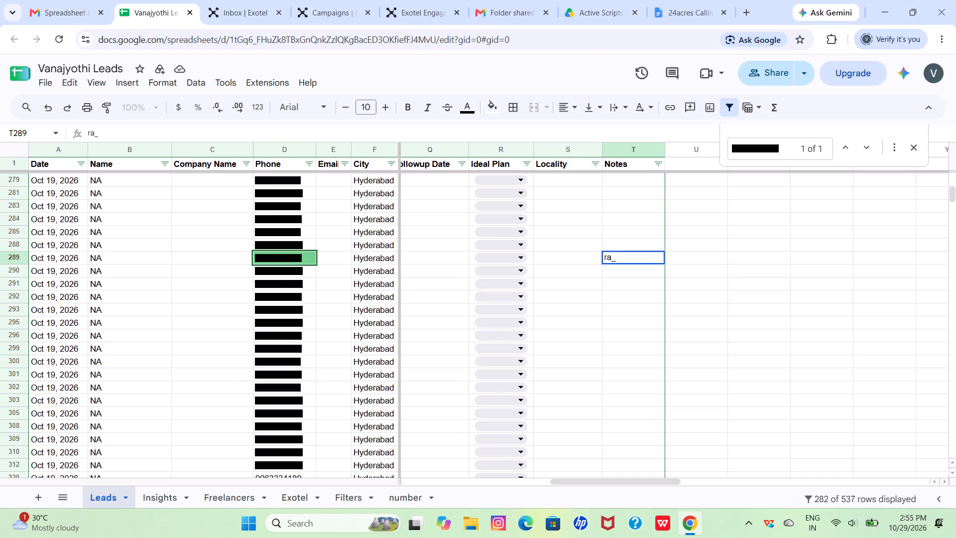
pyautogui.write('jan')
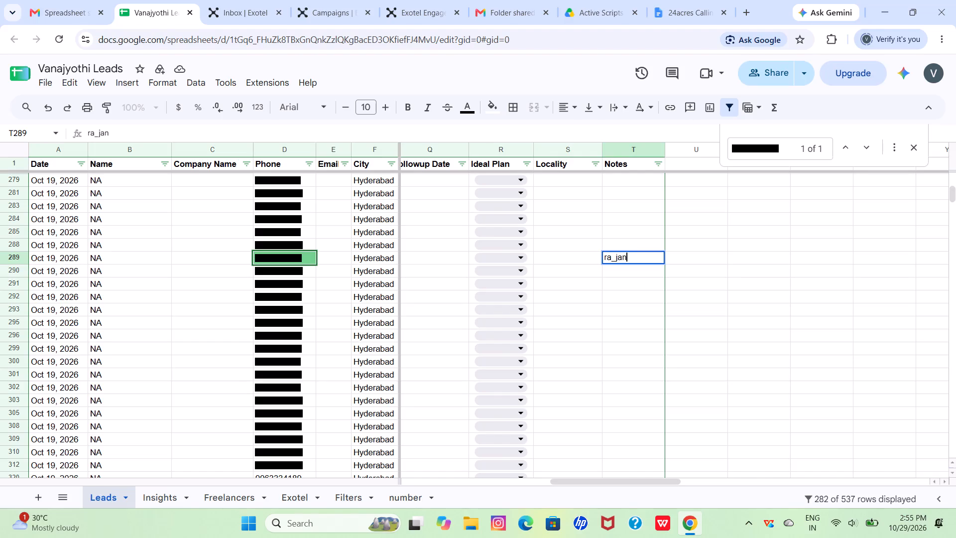
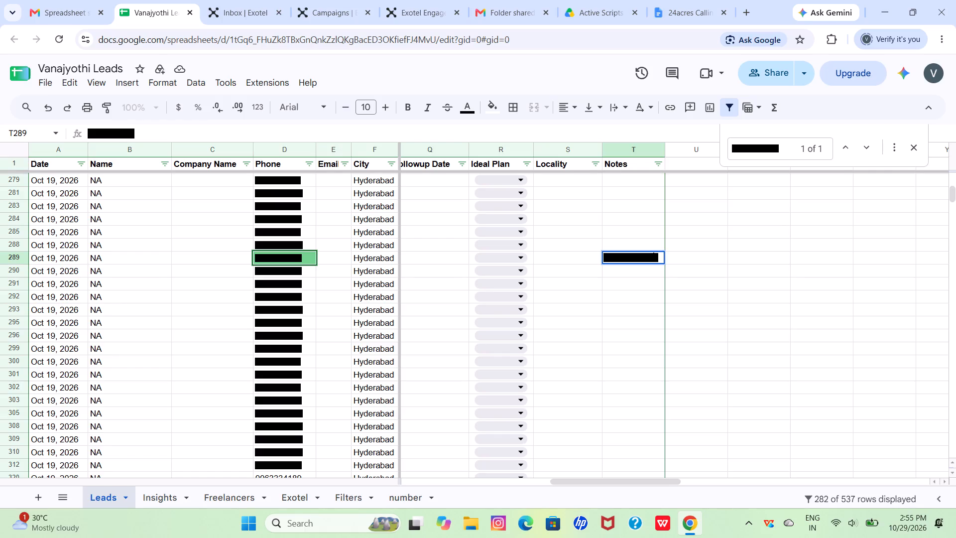
# Complete the lead's Yahoo e-mail address in the Notes cell of row 289 and keep that cell selected.
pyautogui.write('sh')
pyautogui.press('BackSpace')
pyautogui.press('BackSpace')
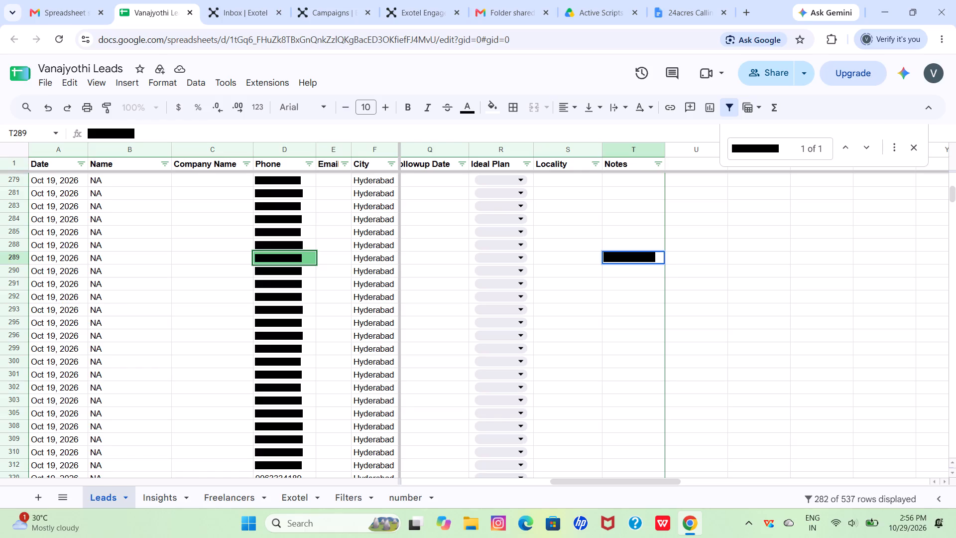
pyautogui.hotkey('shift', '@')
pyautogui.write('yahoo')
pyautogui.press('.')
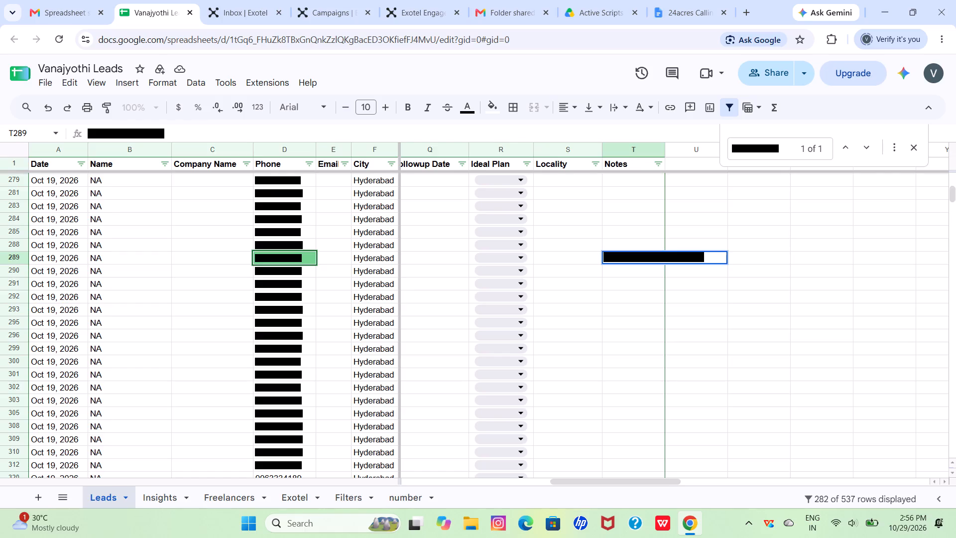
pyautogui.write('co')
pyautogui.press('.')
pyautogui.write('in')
pyautogui.click(559, 261)
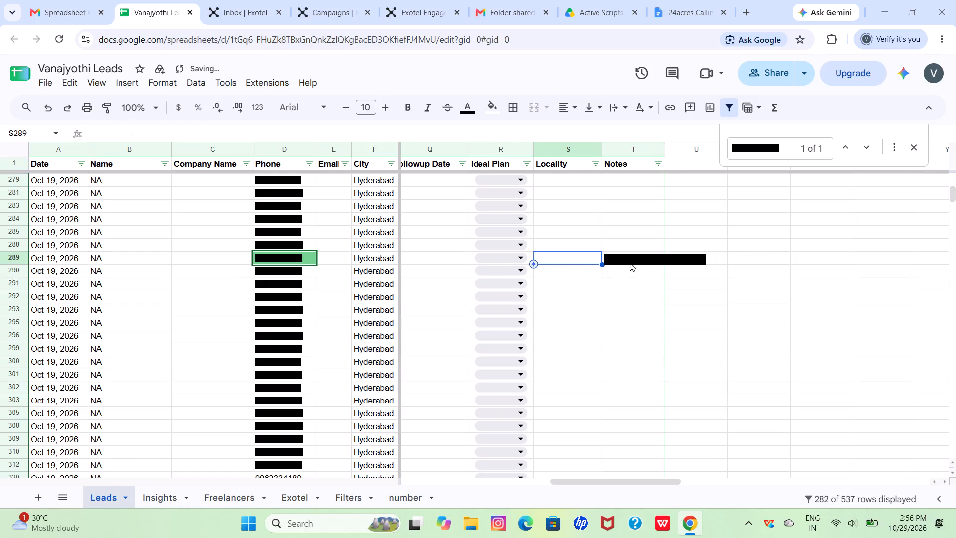
pyautogui.click(617, 258)
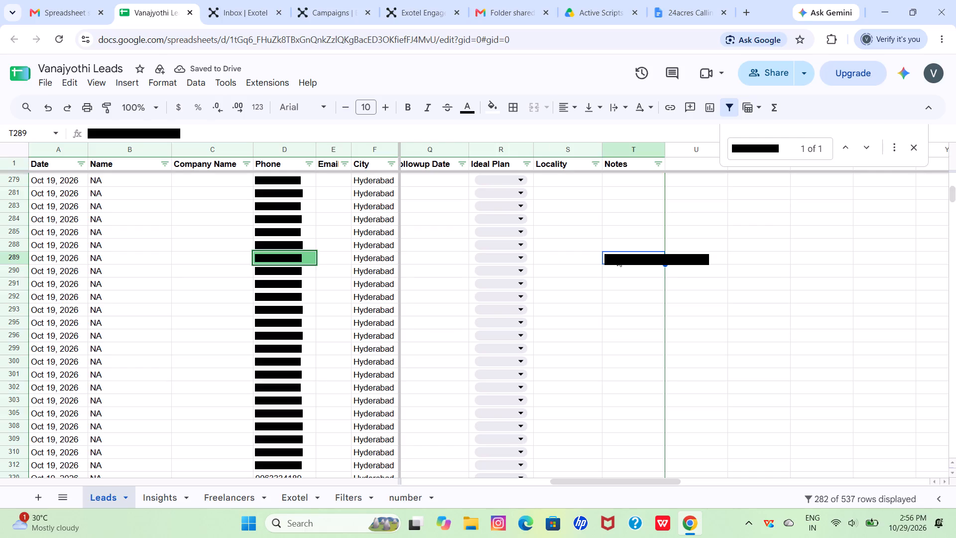
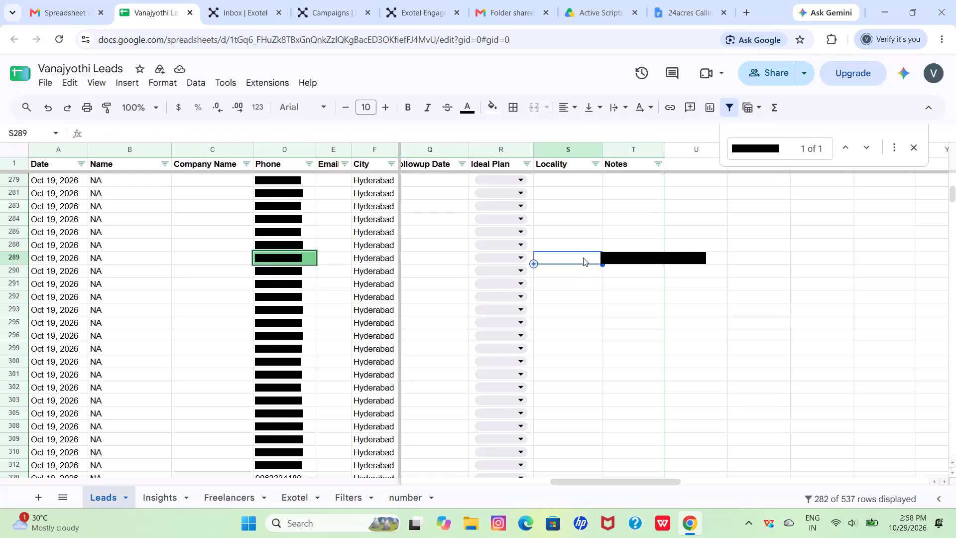
# Change the Status of the lead in row 289 to Call Back.
pyautogui.hscroll(10, 583, 258)
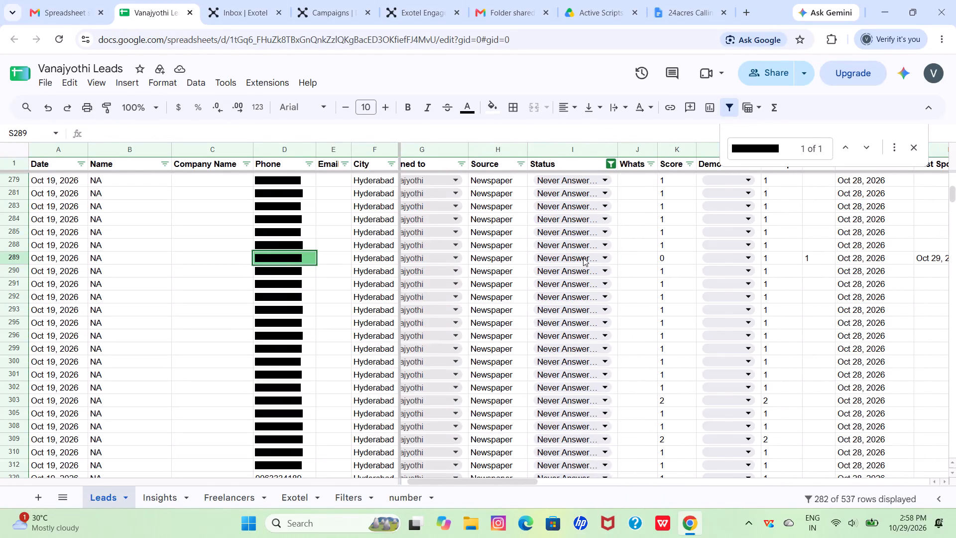
pyautogui.hscroll(-3, 583, 258)
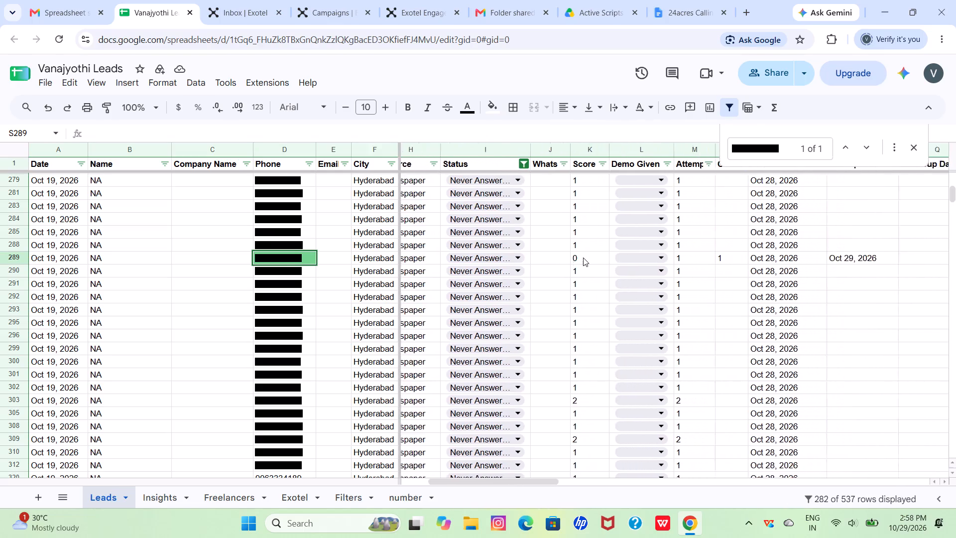
pyautogui.hscroll(-4, 583, 258)
pyautogui.hscroll(6, 583, 258)
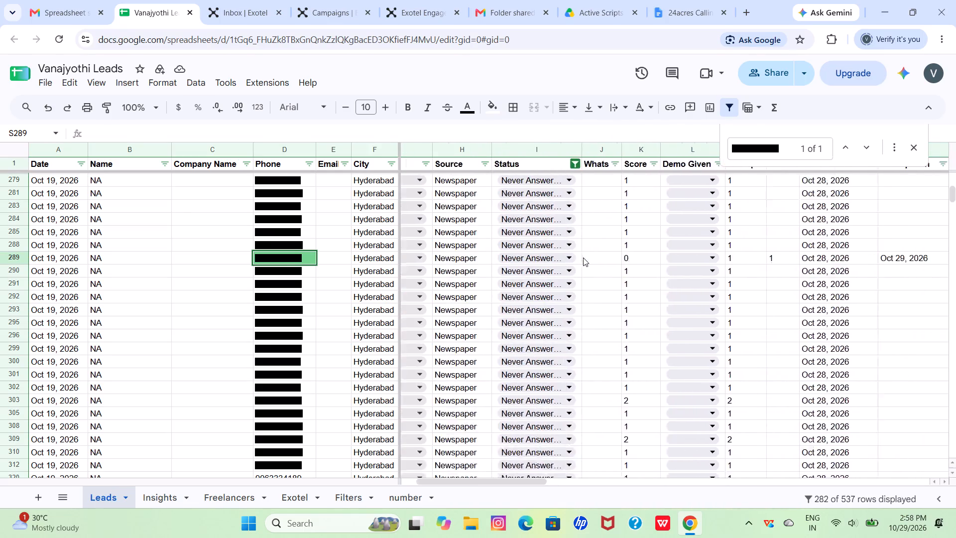
pyautogui.hscroll(1, 583, 258)
pyautogui.doubleClick(583, 258)
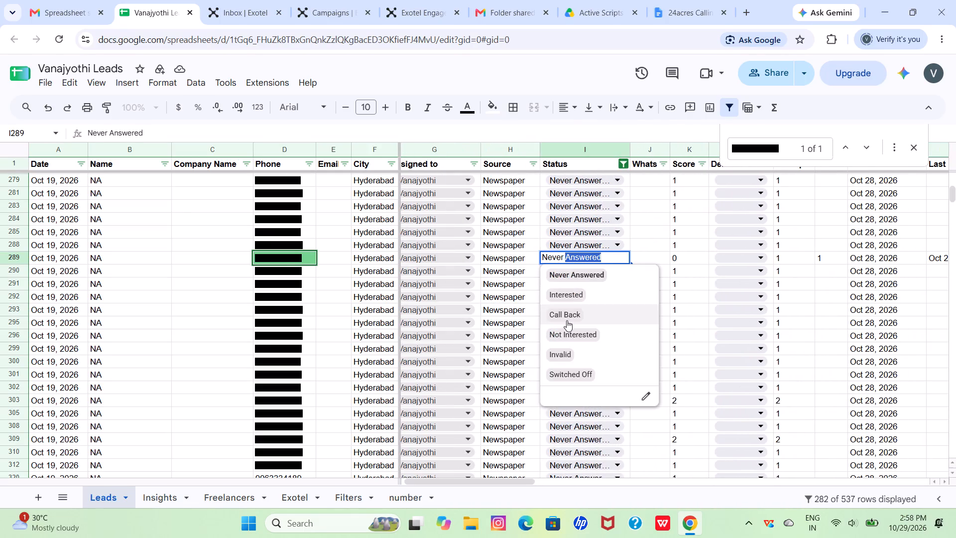
pyautogui.doubleClick(566, 320)
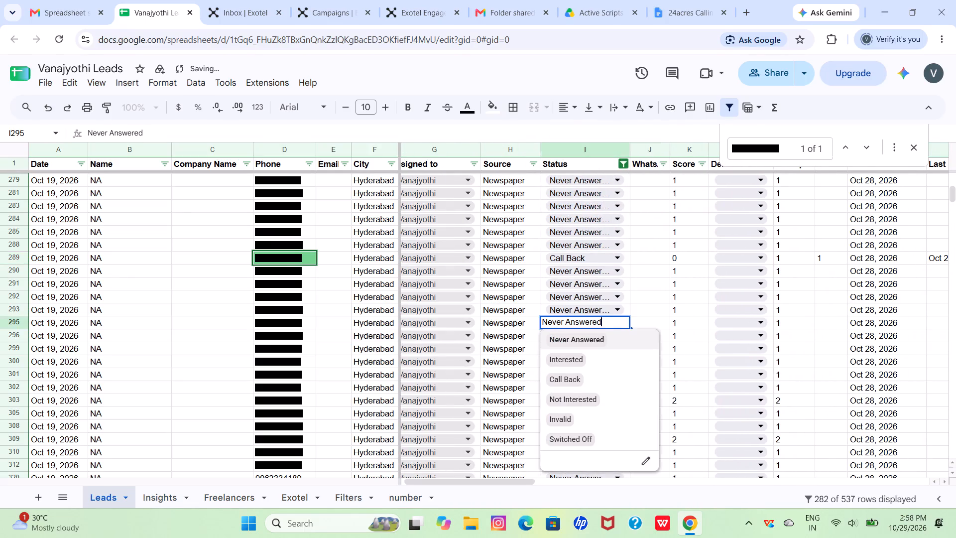
pyautogui.click(657, 253)
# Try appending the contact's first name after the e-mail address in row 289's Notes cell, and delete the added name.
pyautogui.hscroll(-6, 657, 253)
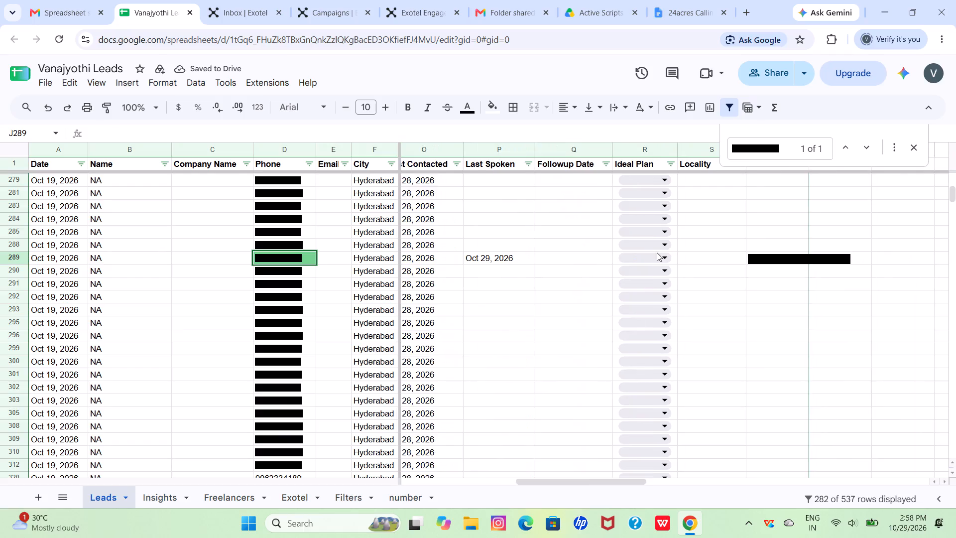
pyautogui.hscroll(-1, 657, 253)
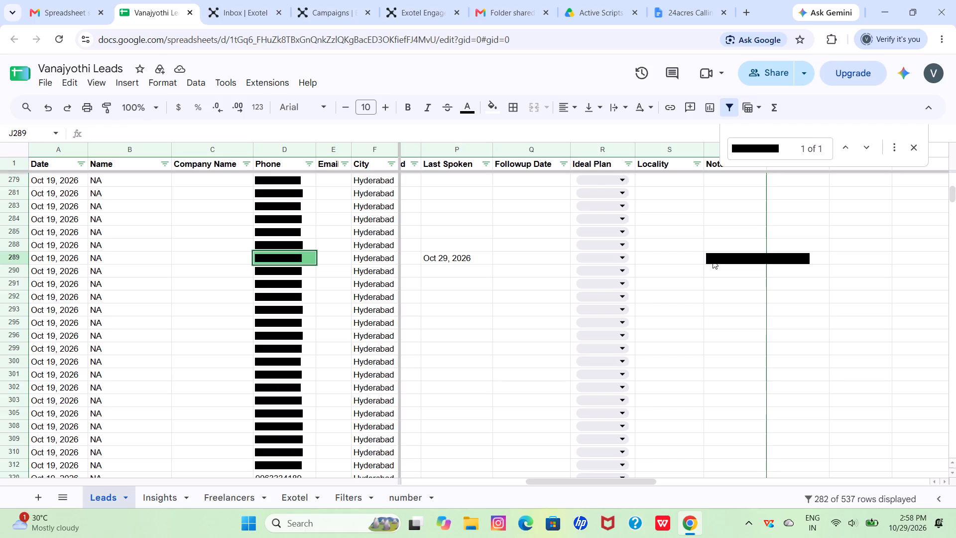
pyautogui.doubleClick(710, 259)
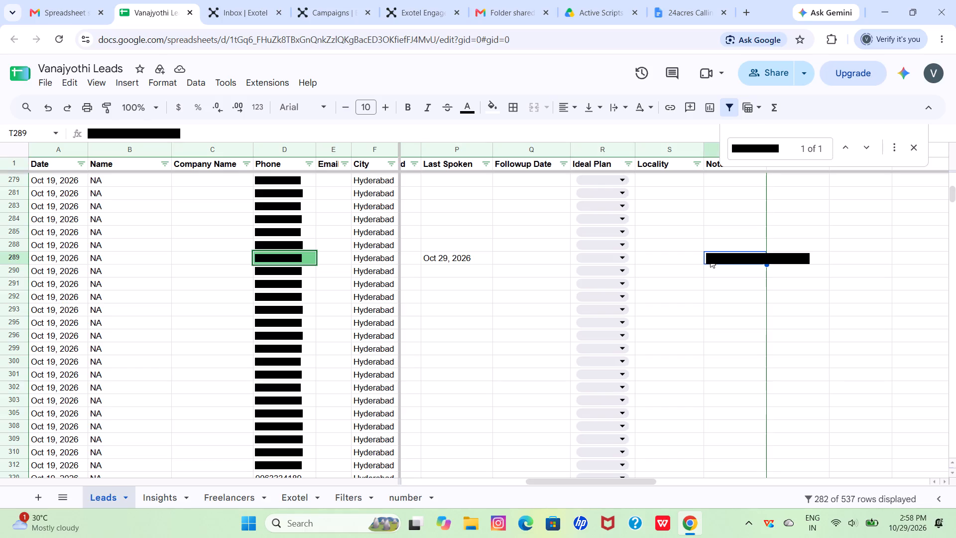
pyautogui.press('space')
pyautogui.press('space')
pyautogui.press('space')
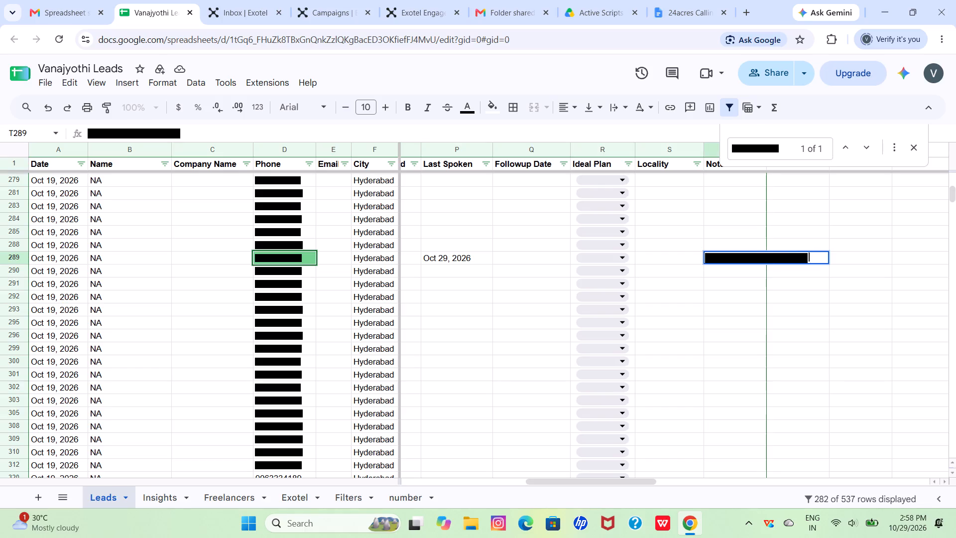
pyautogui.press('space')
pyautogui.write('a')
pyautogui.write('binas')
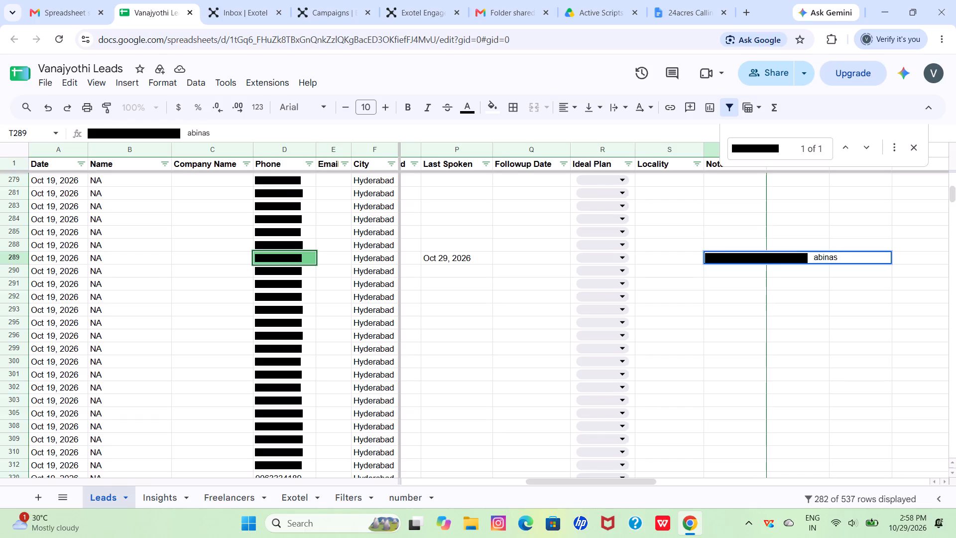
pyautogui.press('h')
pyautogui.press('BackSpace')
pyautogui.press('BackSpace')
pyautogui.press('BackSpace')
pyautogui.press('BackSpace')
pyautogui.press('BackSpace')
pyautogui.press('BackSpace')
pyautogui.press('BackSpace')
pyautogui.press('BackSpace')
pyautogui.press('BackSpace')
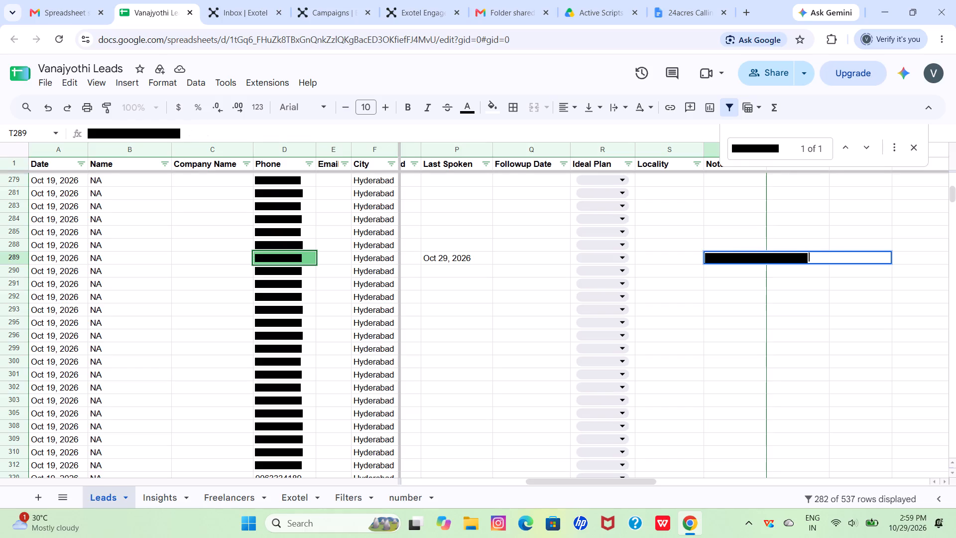
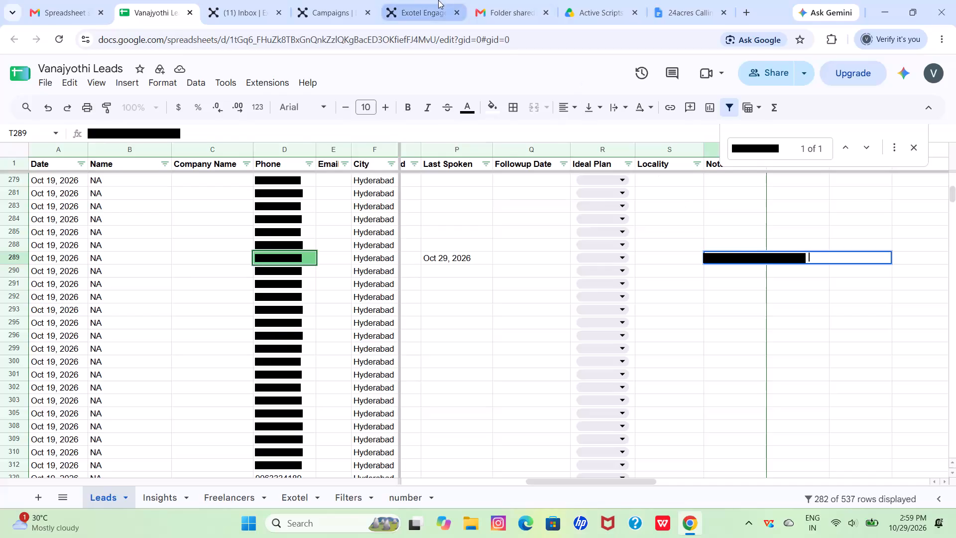
# Switch to the Exotel Engage call campaigns and open the available actions for the campaign vanajyothi NAoct29.
pyautogui.click(336, 1)
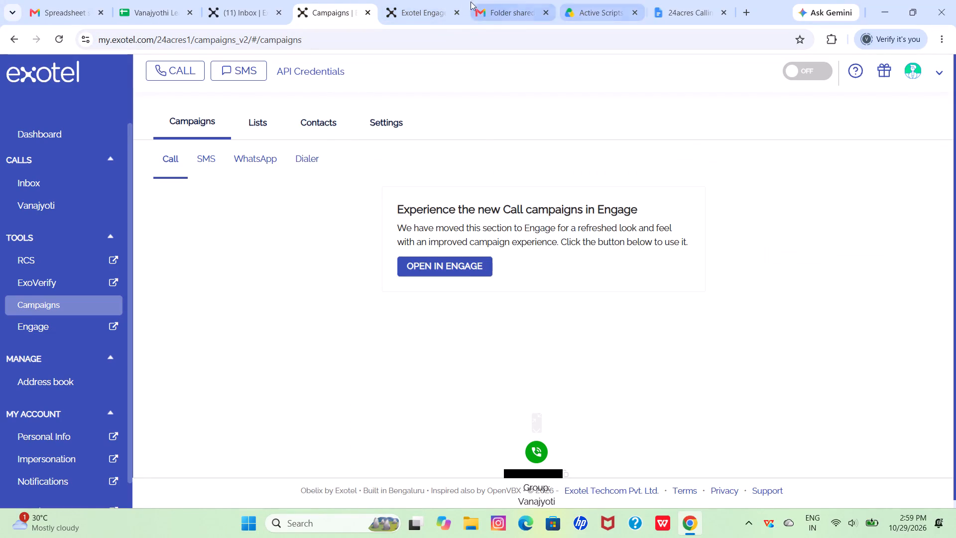
pyautogui.click(427, 3)
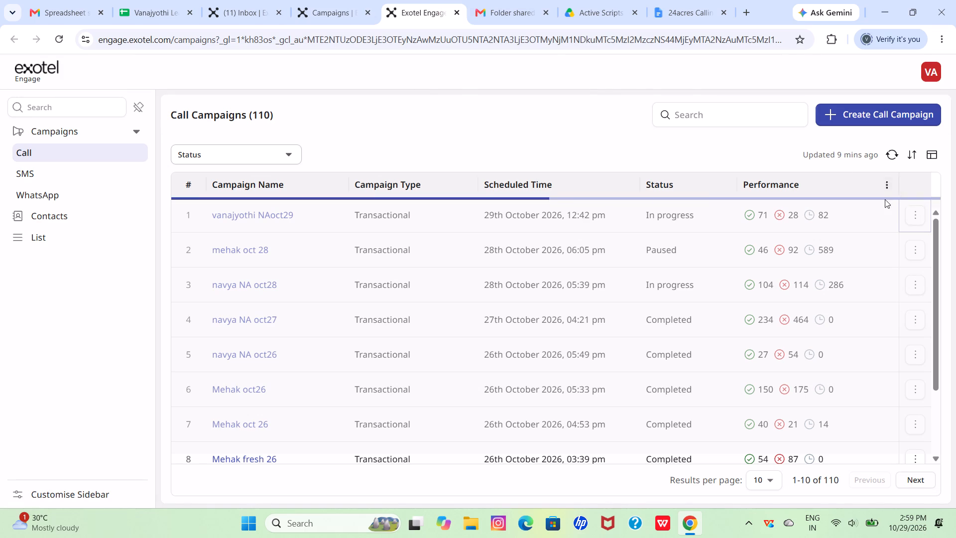
pyautogui.click(916, 215)
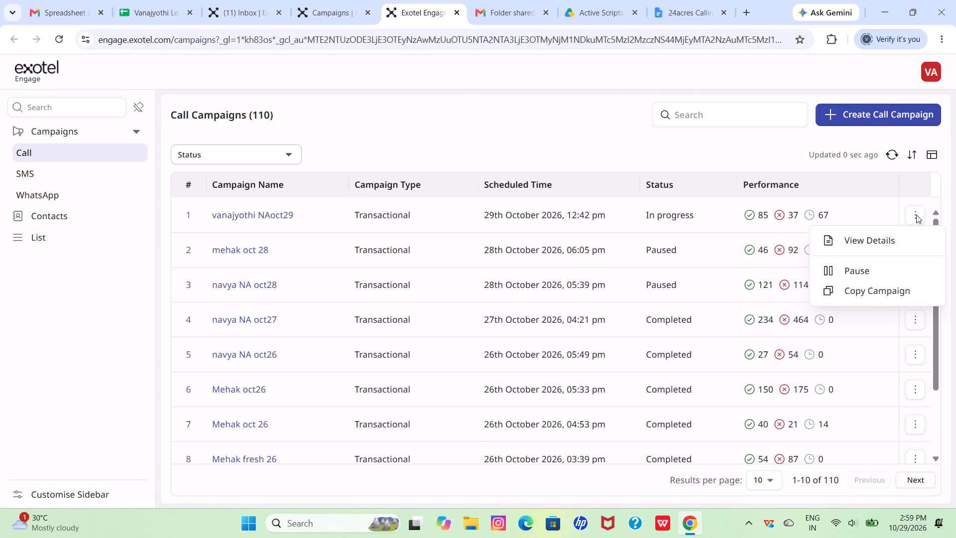
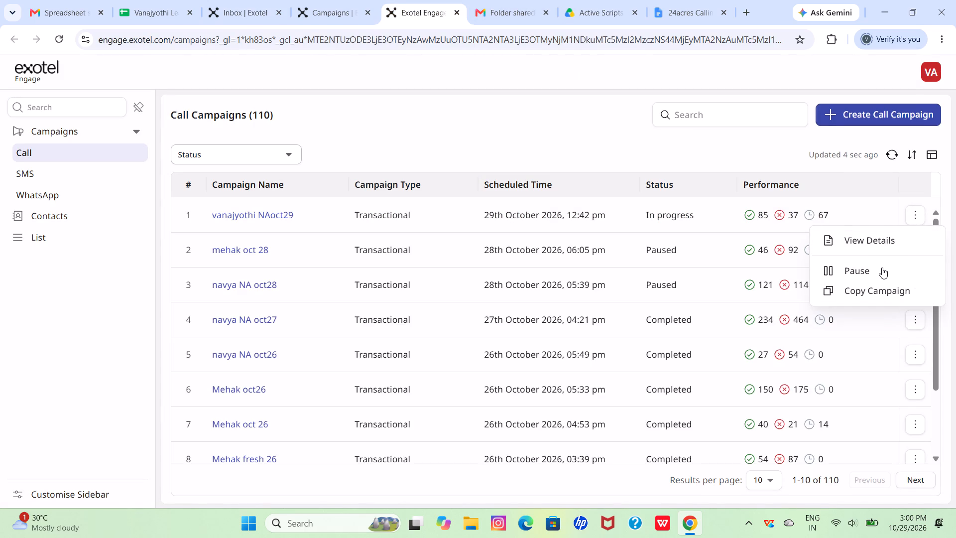
# Pause the vanajyothi NAoct29 call campaign in Exotel Engage.
pyautogui.click(882, 268)
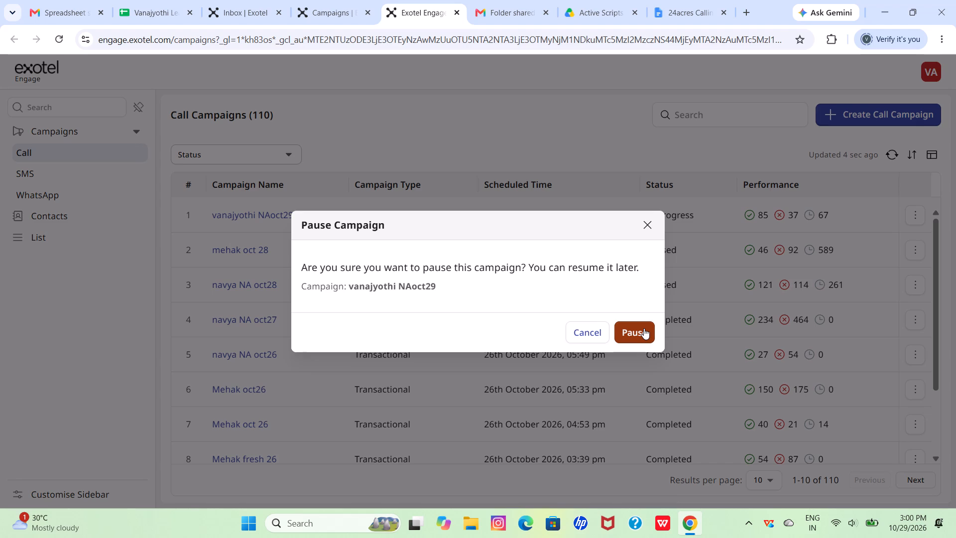
pyautogui.click(644, 328)
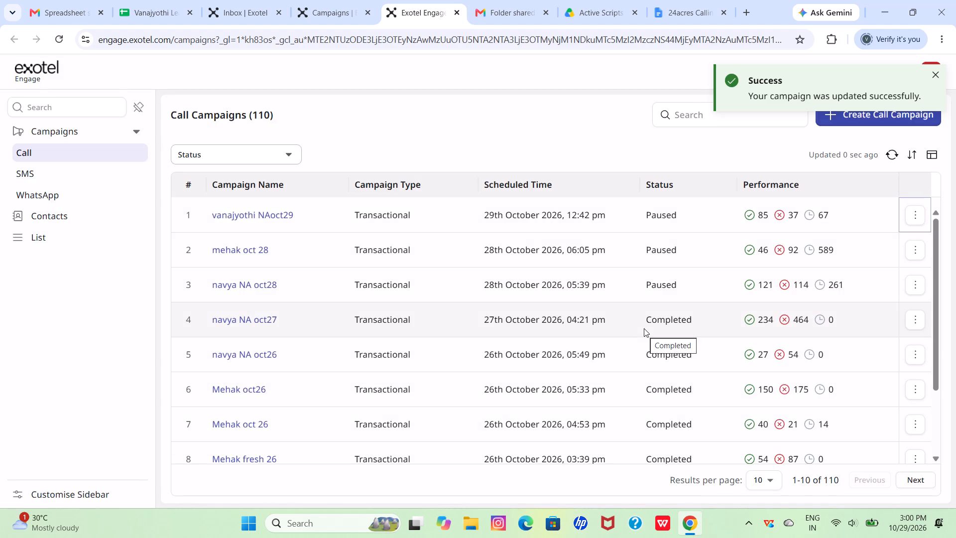
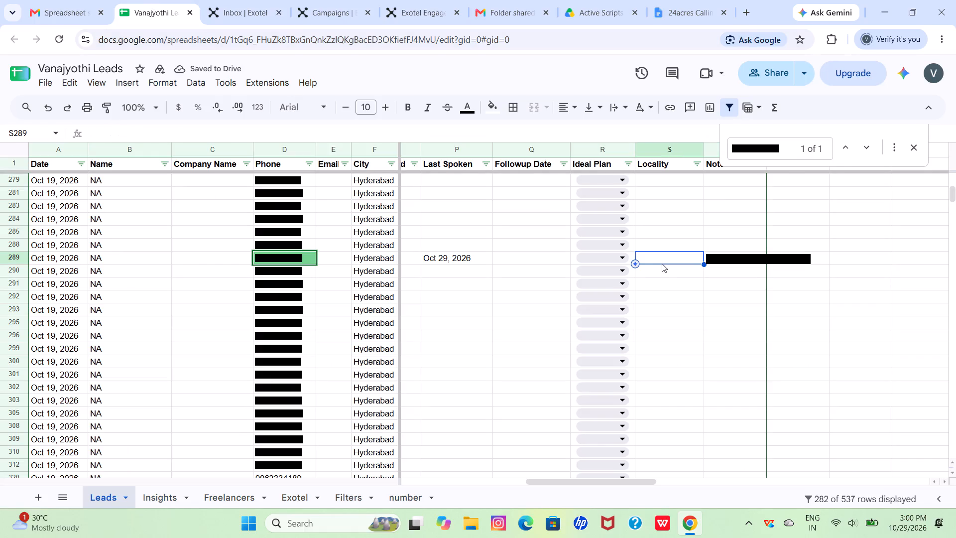
# Reopen the sheet's phone number search query for editing to look up another lead.
pyautogui.hscroll(6, 662, 264)
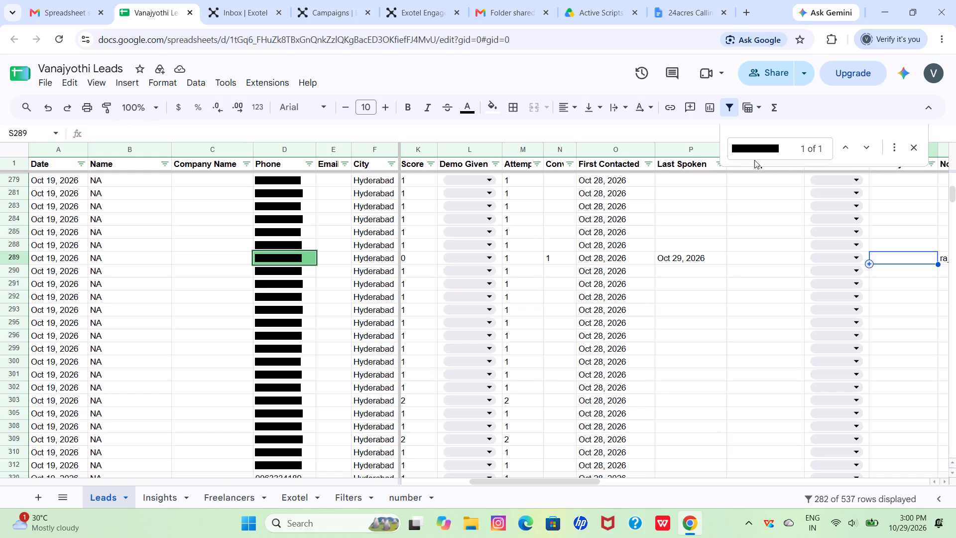
pyautogui.click(778, 156)
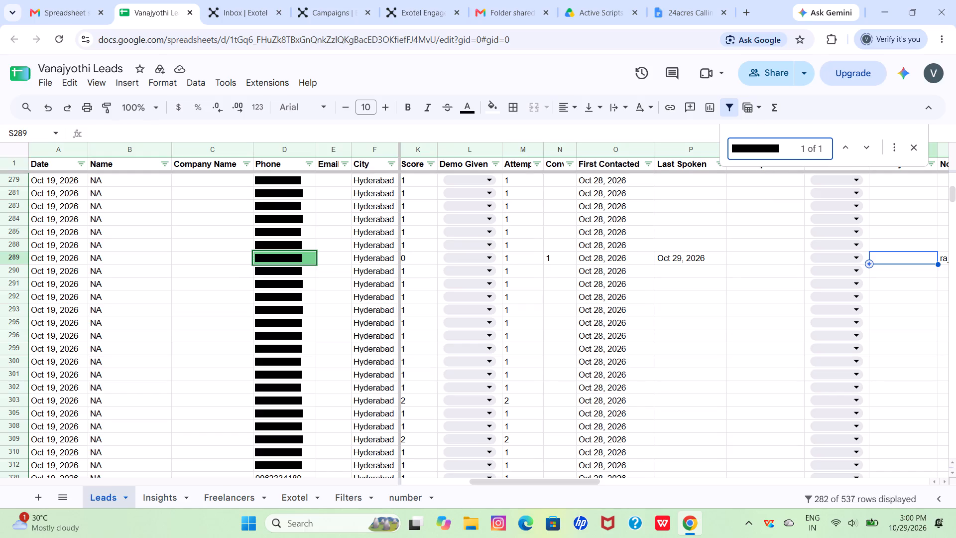
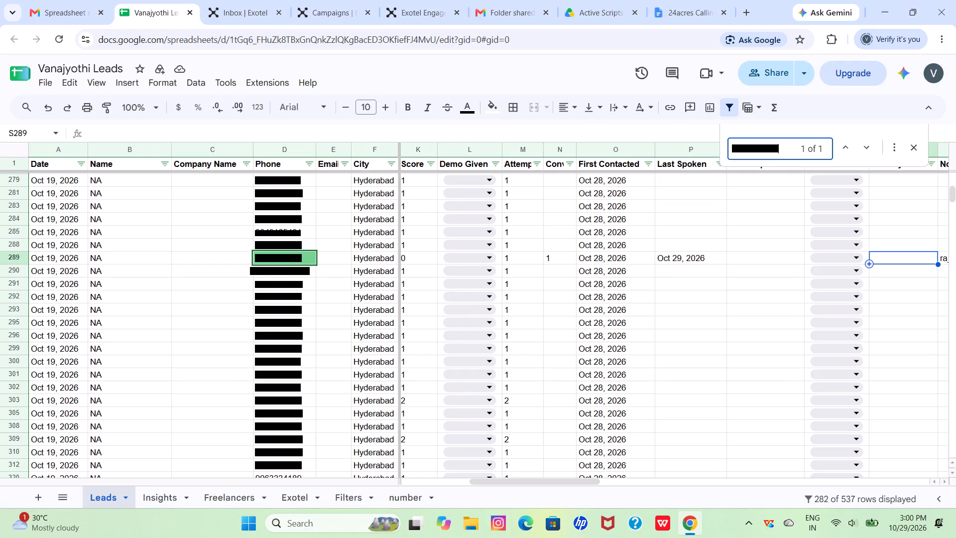
# Search the Leads sheet for the copied phone number of the next lead, leaving off the number's leading character.
pyautogui.press('BackSpace')
pyautogui.press('BackSpace')
pyautogui.press('BackSpace')
pyautogui.press('BackSpace')
pyautogui.press('BackSpace')
pyautogui.press('BackSpace')
pyautogui.press('BackSpace')
pyautogui.press('BackSpace')
pyautogui.press('BackSpace')
pyautogui.press('BackSpace')
pyautogui.press('BackSpace')
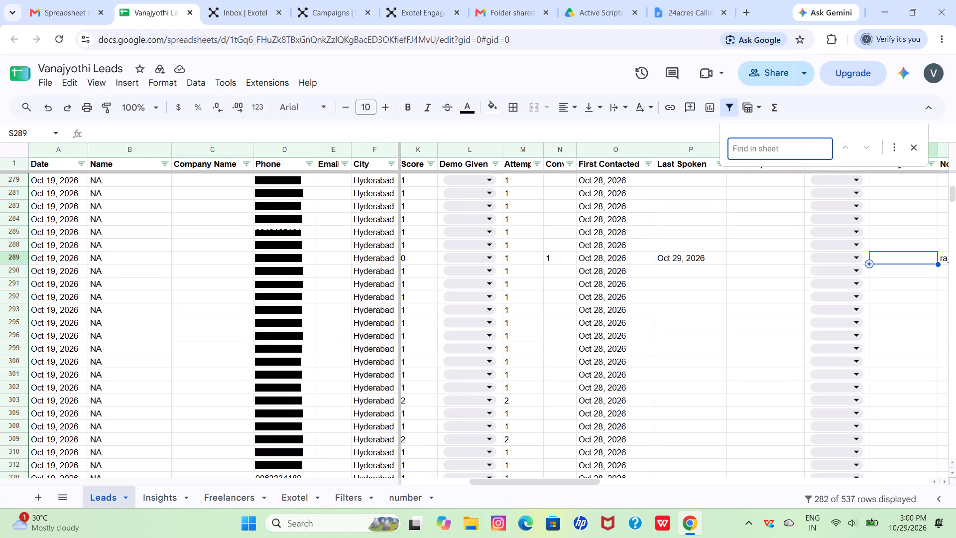
pyautogui.hotkey('ctrl', 'v')
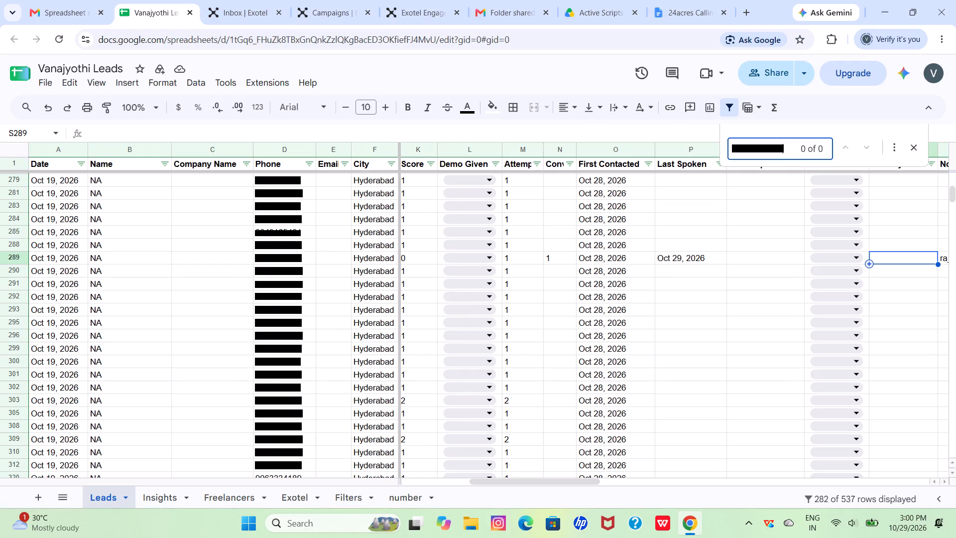
pyautogui.click(737, 150)
pyautogui.press('BackSpace')
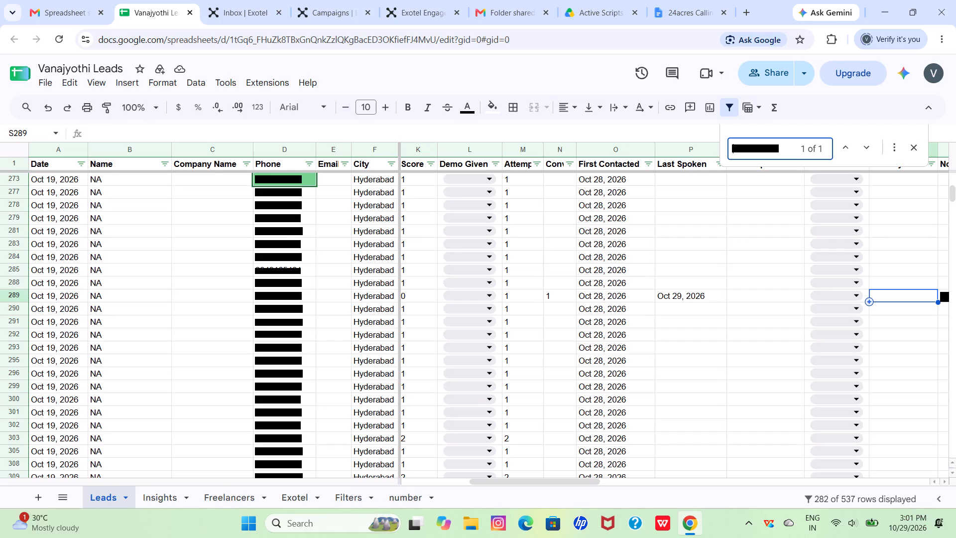
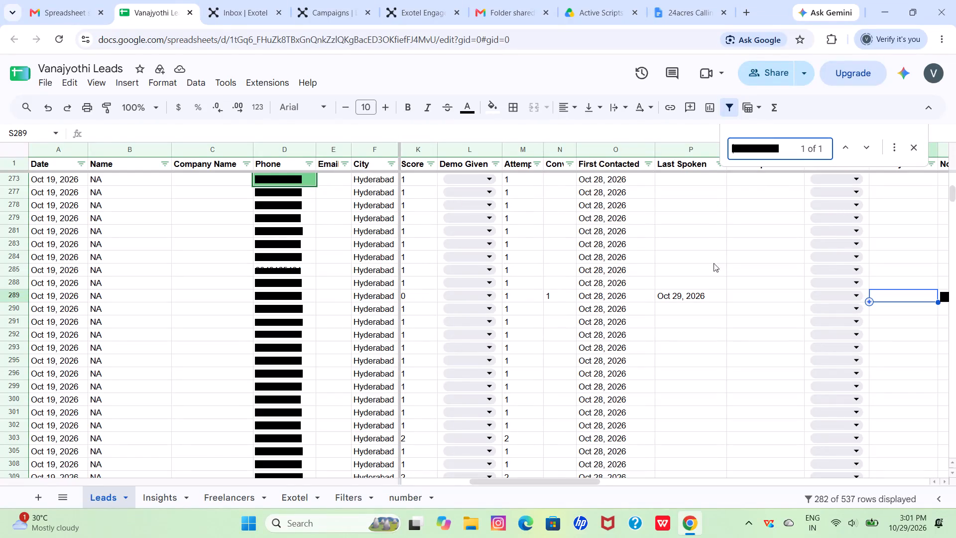
# Check the row 289 lead's last-spoken and follow-up date cells and open its Notes entry for editing.
pyautogui.click(701, 293)
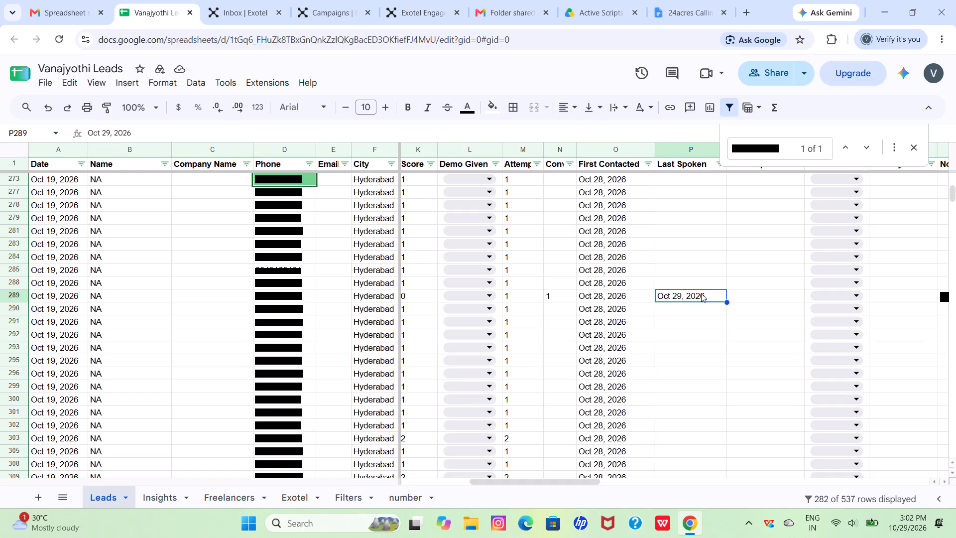
pyautogui.click(772, 299)
pyautogui.hscroll(-3, 772, 299)
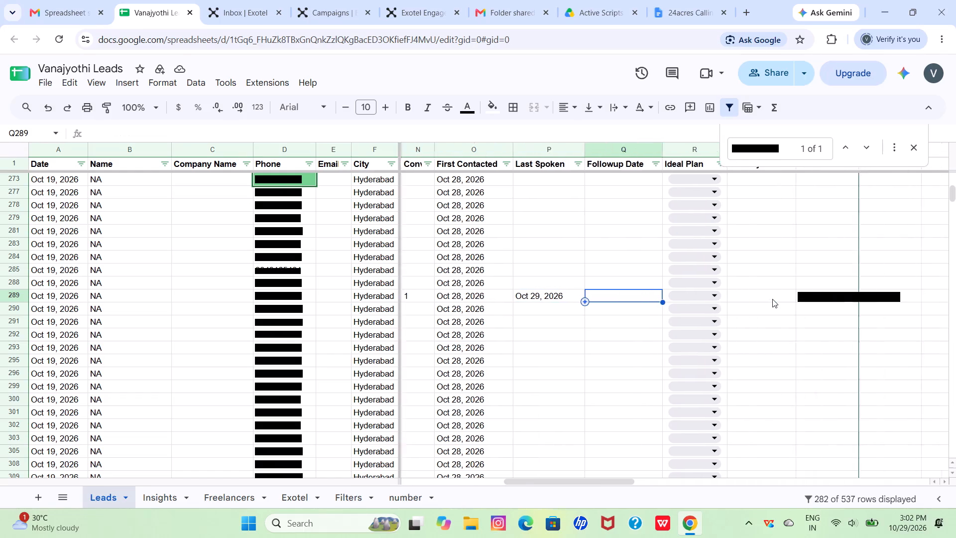
pyautogui.hscroll(-3, 772, 299)
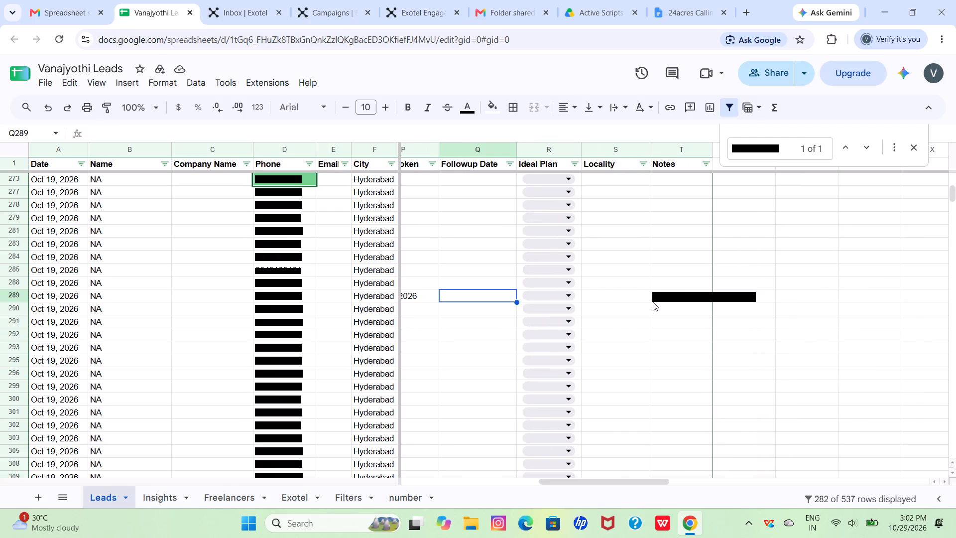
pyautogui.click(656, 300)
pyautogui.hscroll(1, 656, 300)
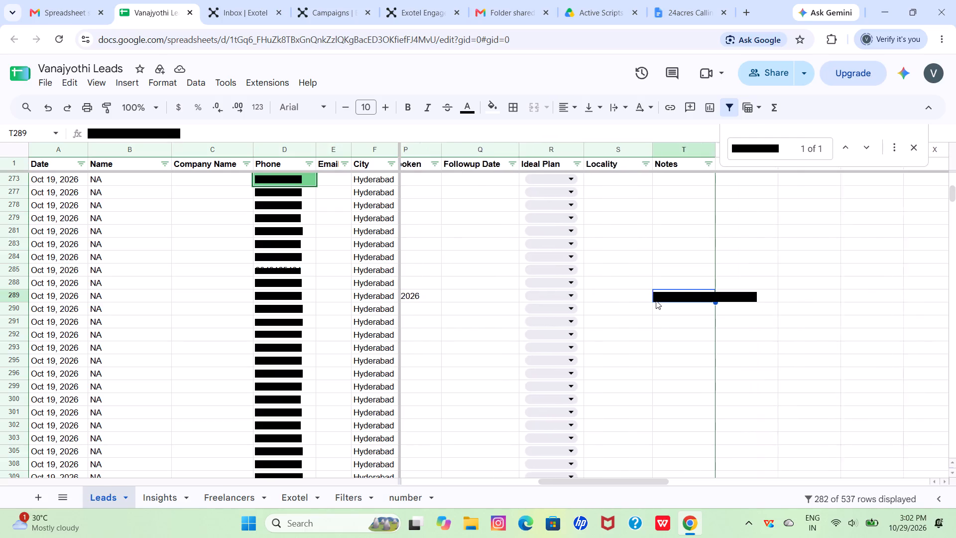
pyautogui.hscroll(2, 656, 300)
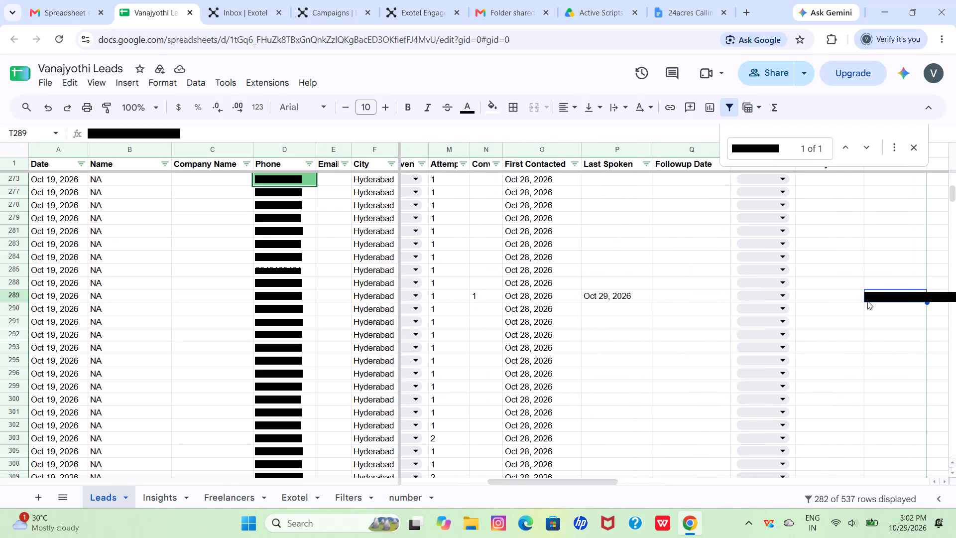
pyautogui.doubleClick(869, 298)
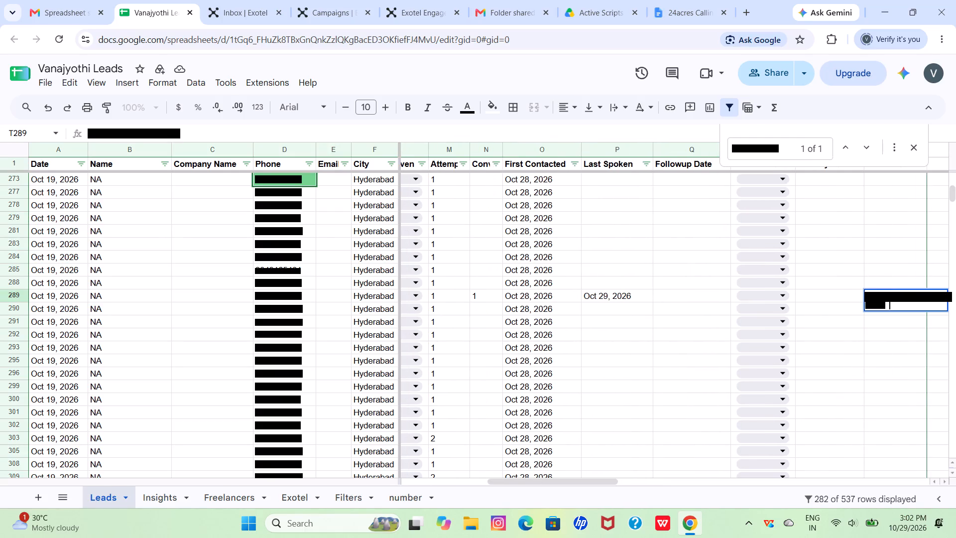
# Append "said send company details through whatsapp" after the e-mail address in row 289's Notes cell.
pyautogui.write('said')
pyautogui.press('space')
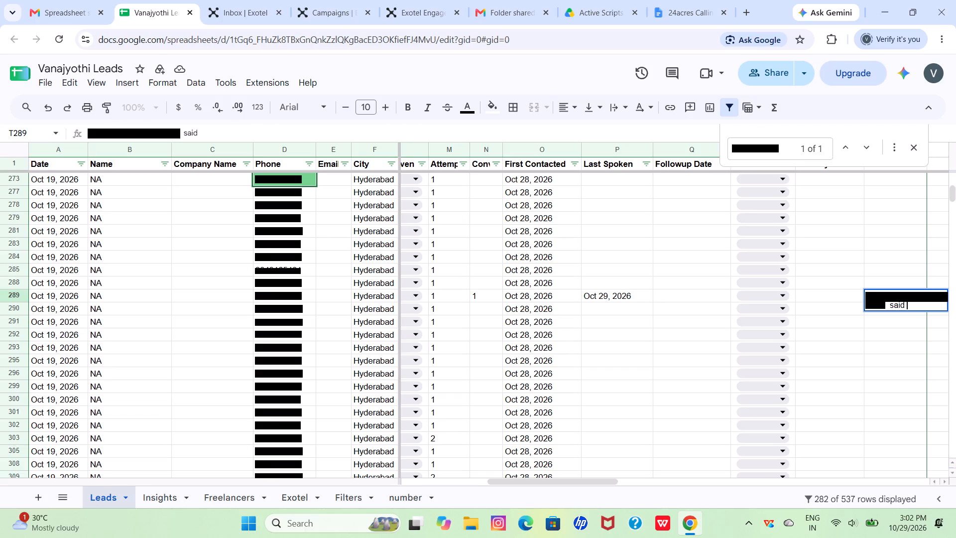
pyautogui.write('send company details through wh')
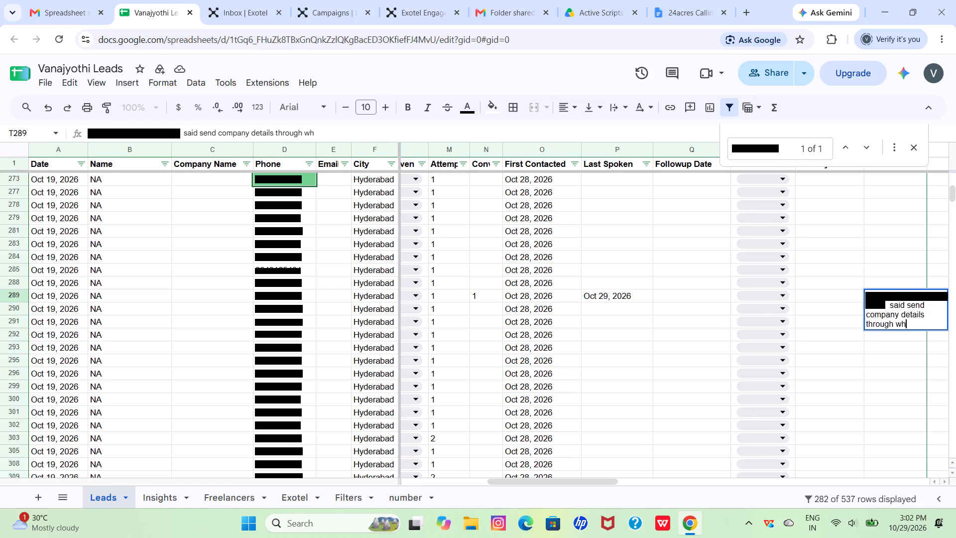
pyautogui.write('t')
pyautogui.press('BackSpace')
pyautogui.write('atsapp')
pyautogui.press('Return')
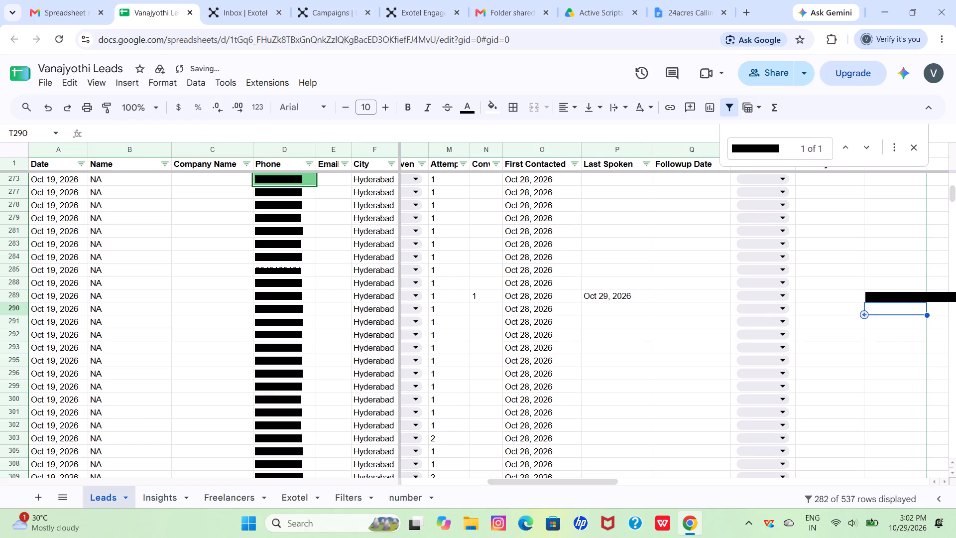
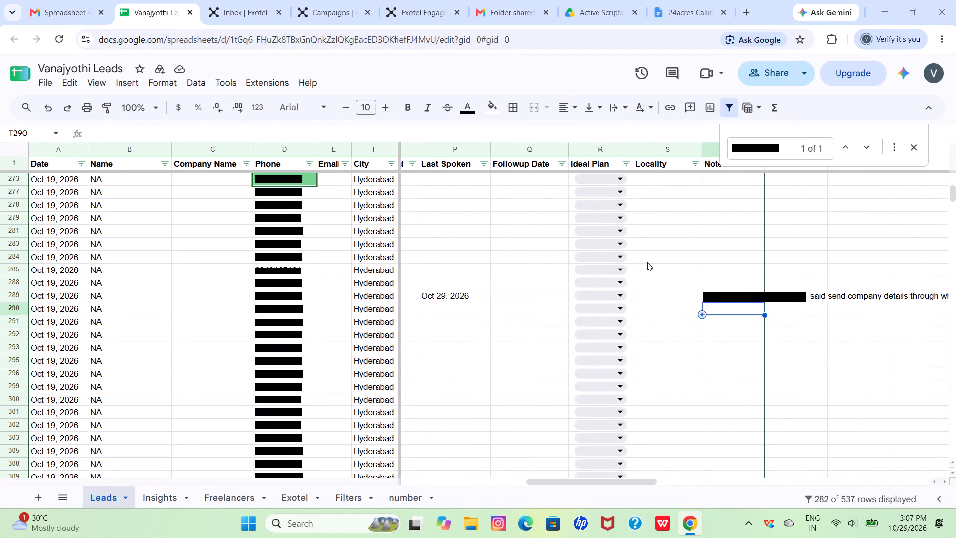
# Replace "whatsapp" at the end of row 289's Notes entry with "gmail.com".
pyautogui.doubleClick(706, 299)
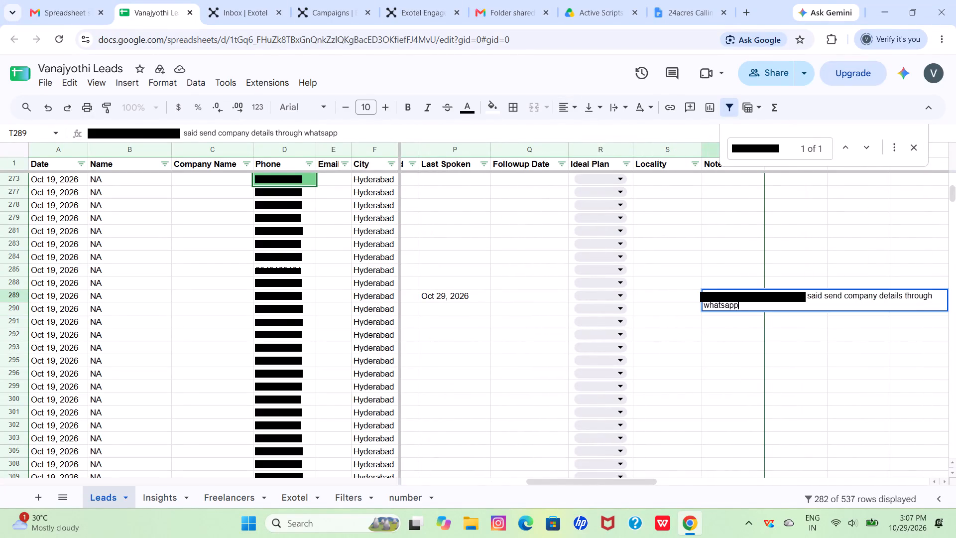
pyautogui.press('BackSpace')
pyautogui.press('BackSpace')
pyautogui.press('BackSpace')
pyautogui.press('BackSpace')
pyautogui.press('BackSpace')
pyautogui.press('BackSpace')
pyautogui.press('BackSpace')
pyautogui.press('BackSpace')
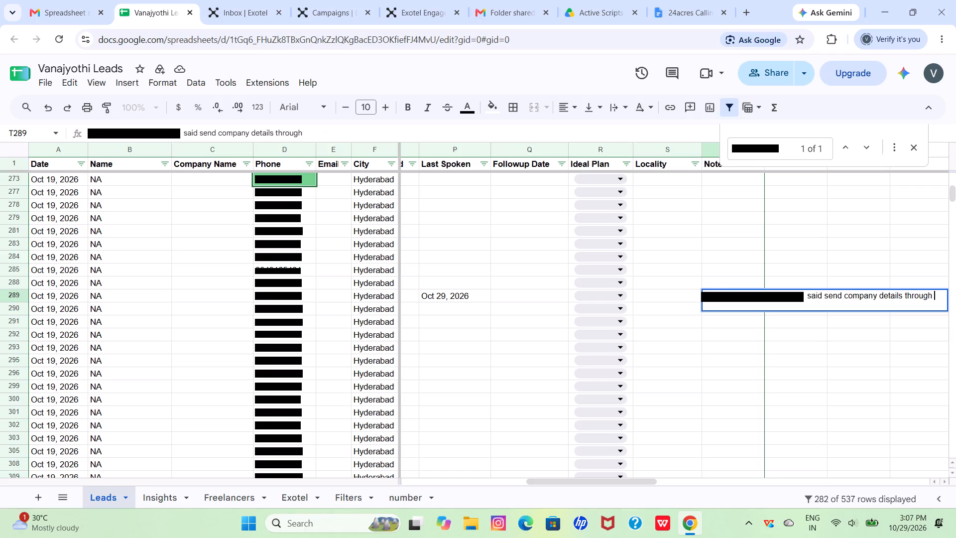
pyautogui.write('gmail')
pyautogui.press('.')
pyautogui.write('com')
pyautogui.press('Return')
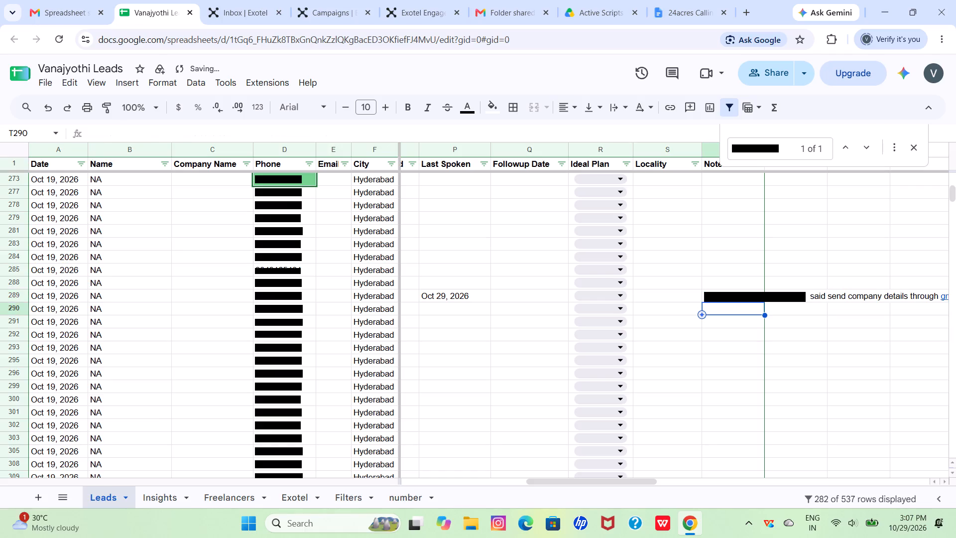
# Review the Status, Last Spoken, Followup Date and Notes columns for the leads from row 289 down past row 400.
pyautogui.hscroll(5, 706, 299)
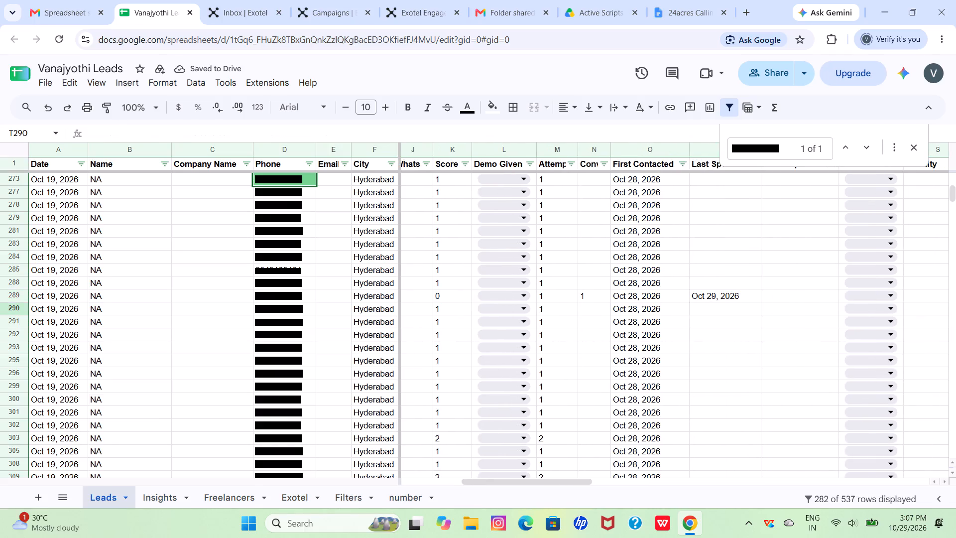
pyautogui.hscroll(2, 706, 299)
pyautogui.scroll(-1, 706, 299)
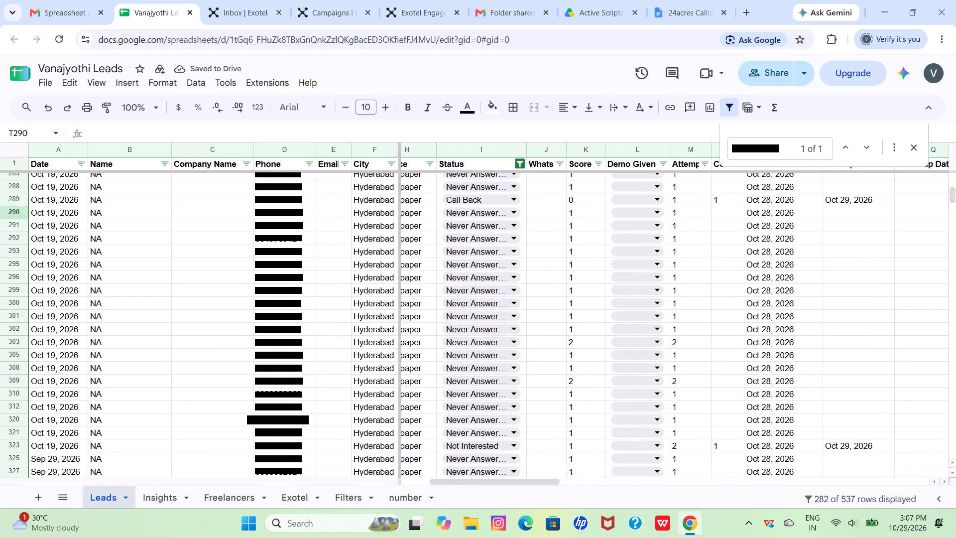
pyautogui.hscroll(-1, 706, 299)
pyautogui.scroll(-3, 706, 299)
pyautogui.hscroll(-3, 706, 299)
pyautogui.scroll(1, 706, 299)
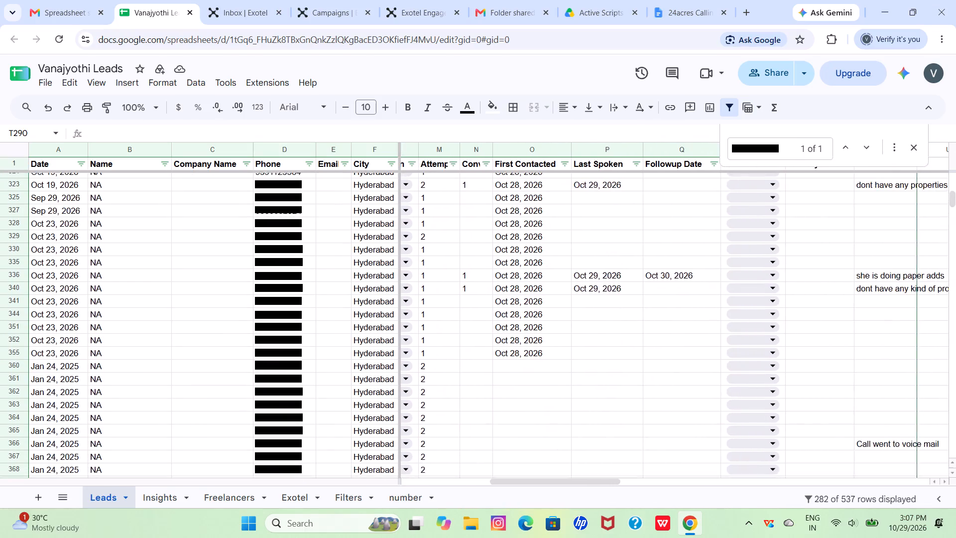
pyautogui.scroll(1, 706, 299)
pyautogui.scroll(-1, 706, 299)
pyautogui.hscroll(-2, 706, 299)
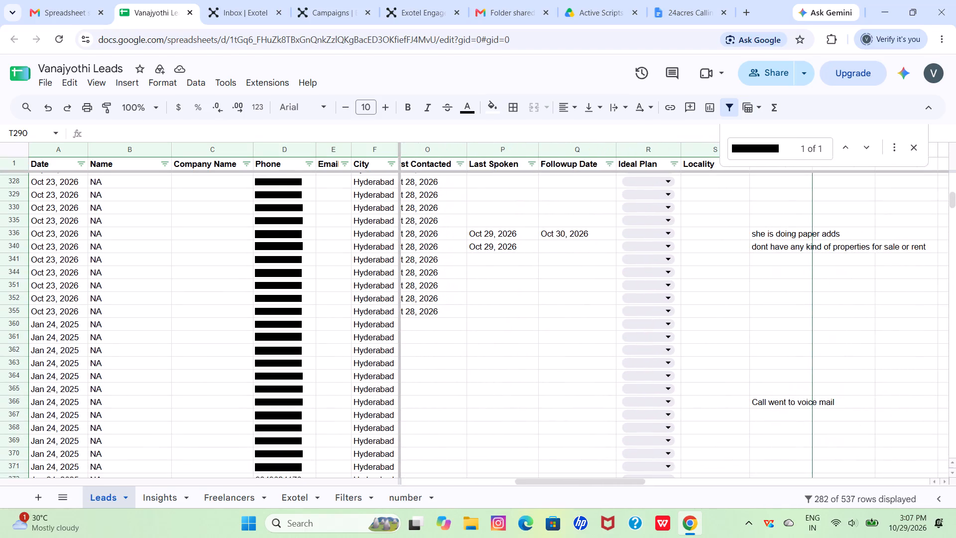
pyautogui.scroll(-2, 706, 299)
pyautogui.hscroll(1, 706, 299)
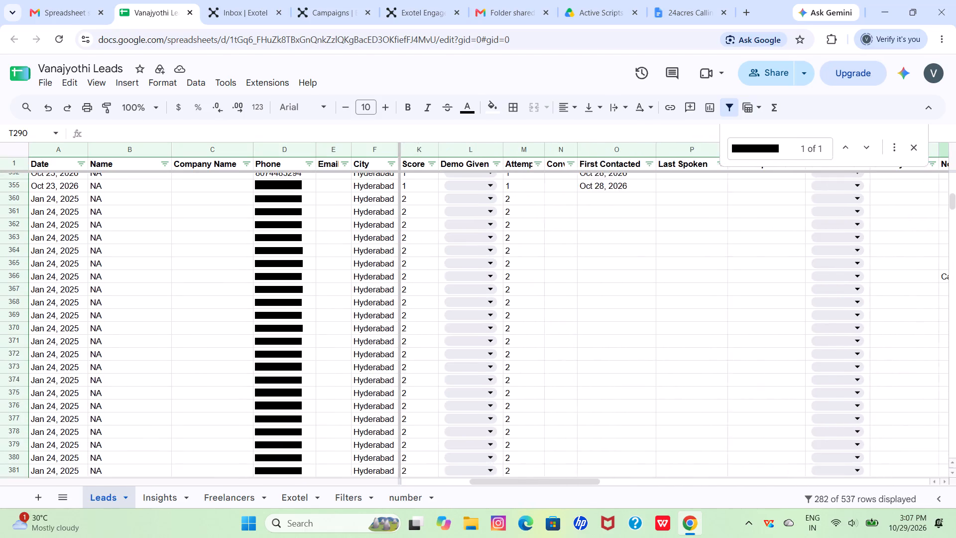
pyautogui.hscroll(1, 706, 299)
pyautogui.scroll(-7, 706, 299)
pyautogui.scroll(1, 706, 299)
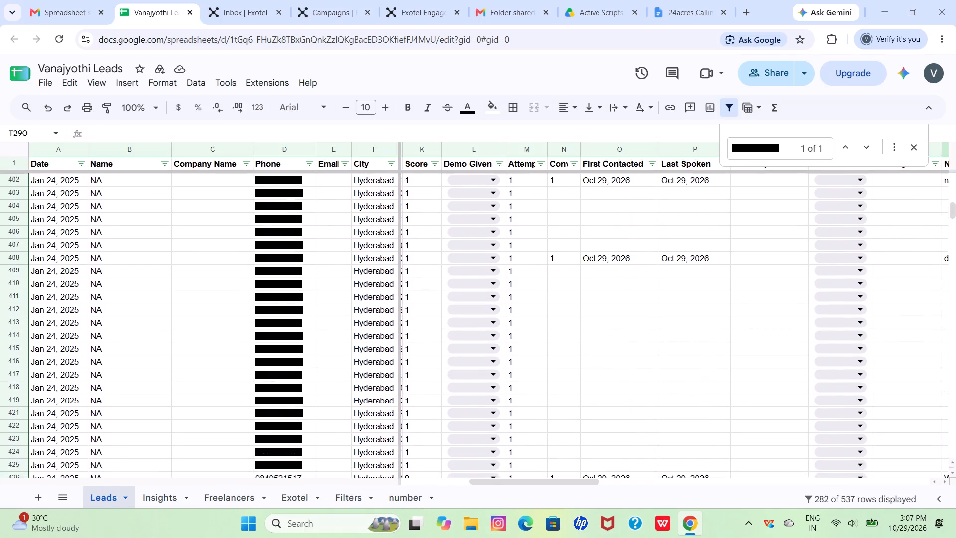
pyautogui.scroll(1, 706, 299)
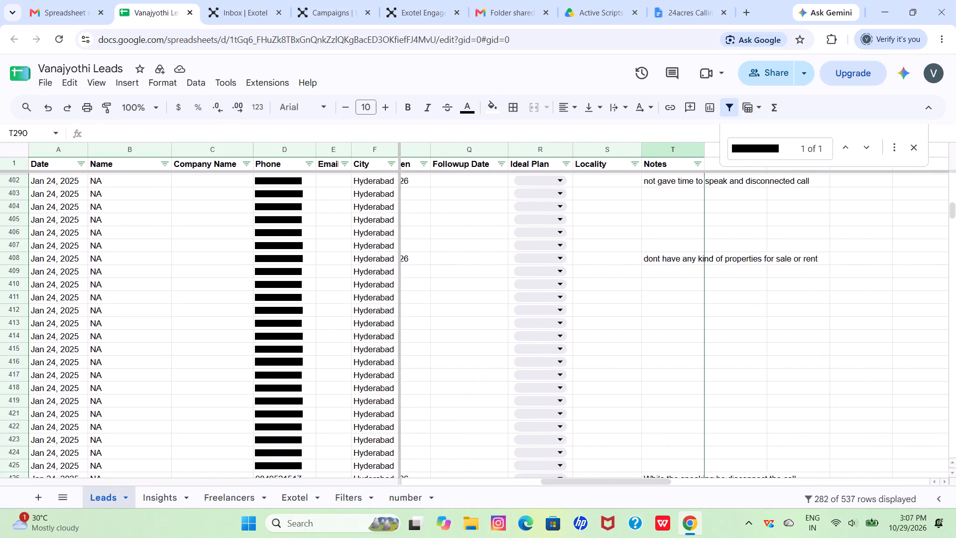
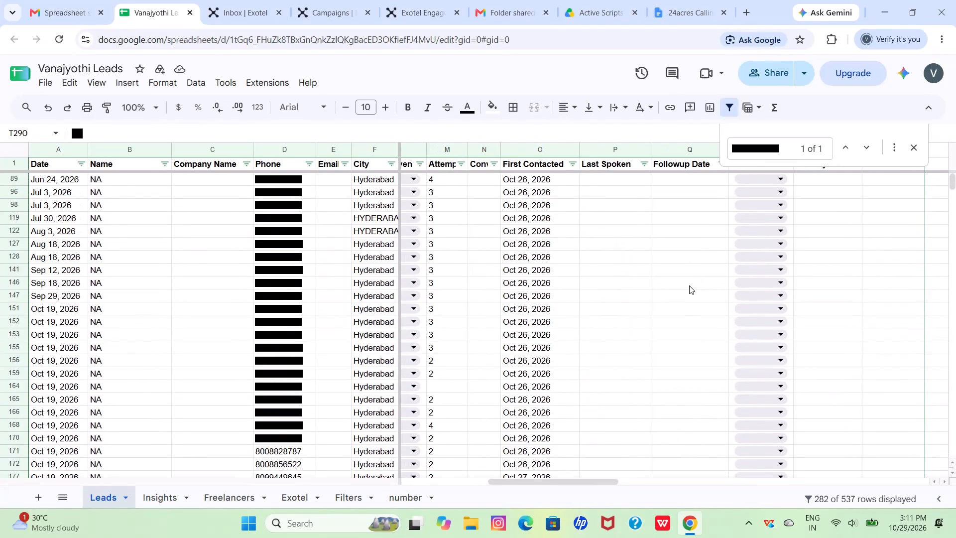
# Look over the first filtered leads' status, score and first-contacted entries, and close the in-sheet search.
pyautogui.scroll(6, 689, 285)
pyautogui.hscroll(-5, 689, 285)
pyautogui.scroll(-3, 689, 285)
pyautogui.scroll(7, 689, 285)
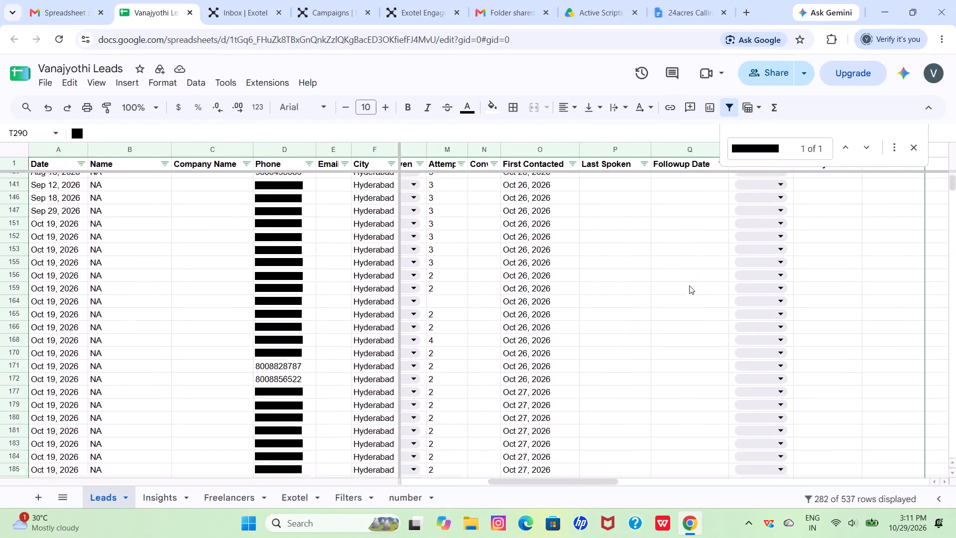
pyautogui.scroll(15, 689, 285)
pyautogui.scroll(-4, 689, 285)
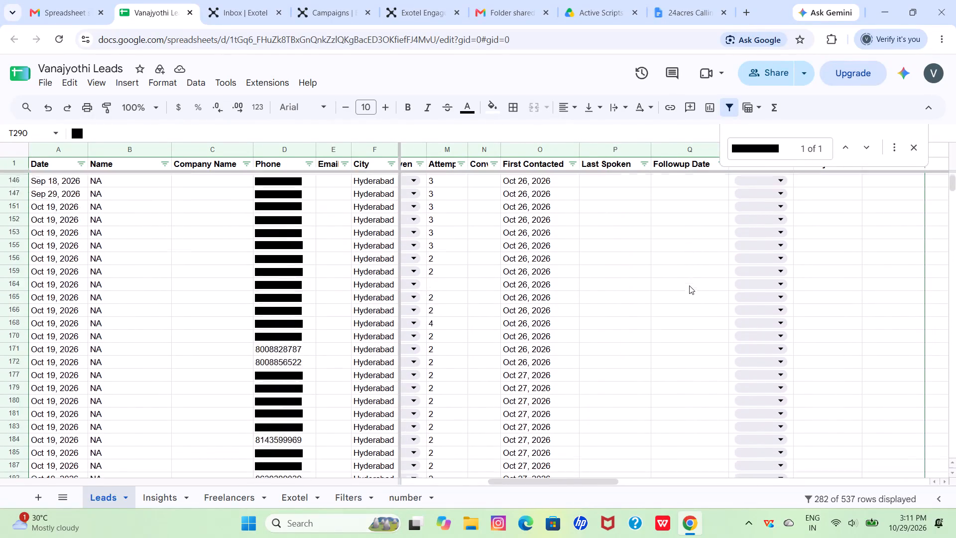
pyautogui.scroll(-2, 689, 285)
pyautogui.scroll(4, 689, 285)
pyautogui.hscroll(3, 689, 285)
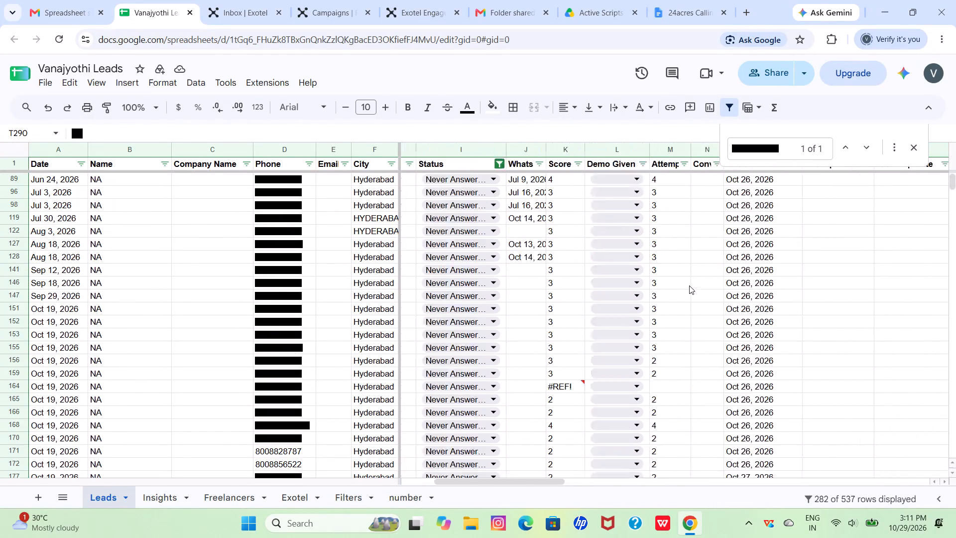
pyautogui.hscroll(2, 689, 285)
pyautogui.scroll(9, 689, 285)
pyautogui.hscroll(-4, 689, 285)
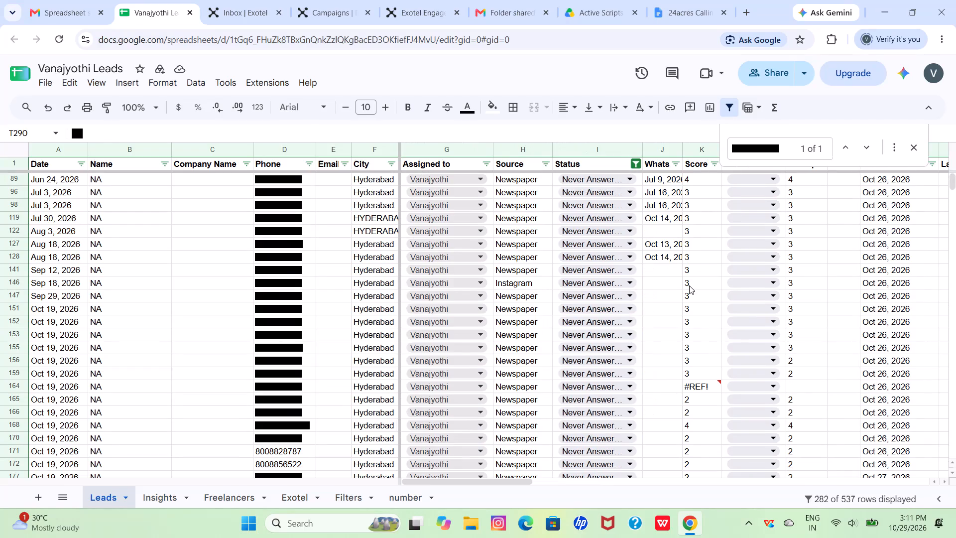
pyautogui.scroll(-4, 689, 285)
pyautogui.scroll(-2, 804, 287)
pyautogui.hscroll(-5, 874, 296)
pyautogui.scroll(-4, 874, 296)
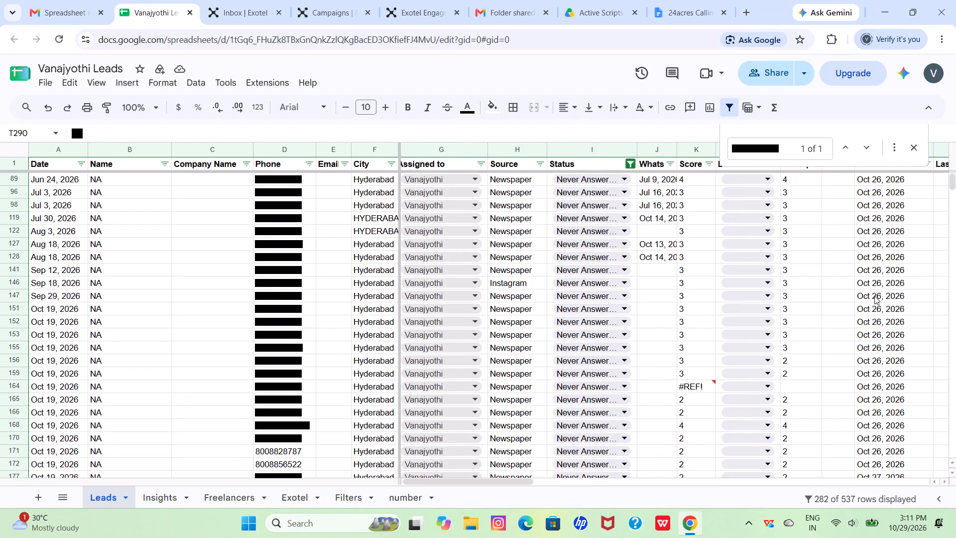
pyautogui.click(916, 146)
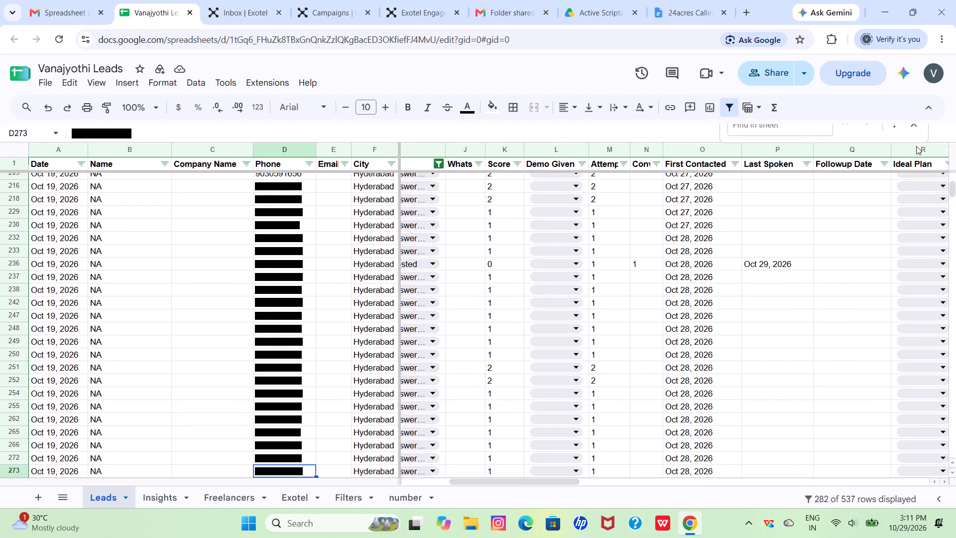
# Review the filtered leads from row 89 to row 284 for status, last-spoken date, follow-up date and notes.
pyautogui.scroll(16, 689, 309)
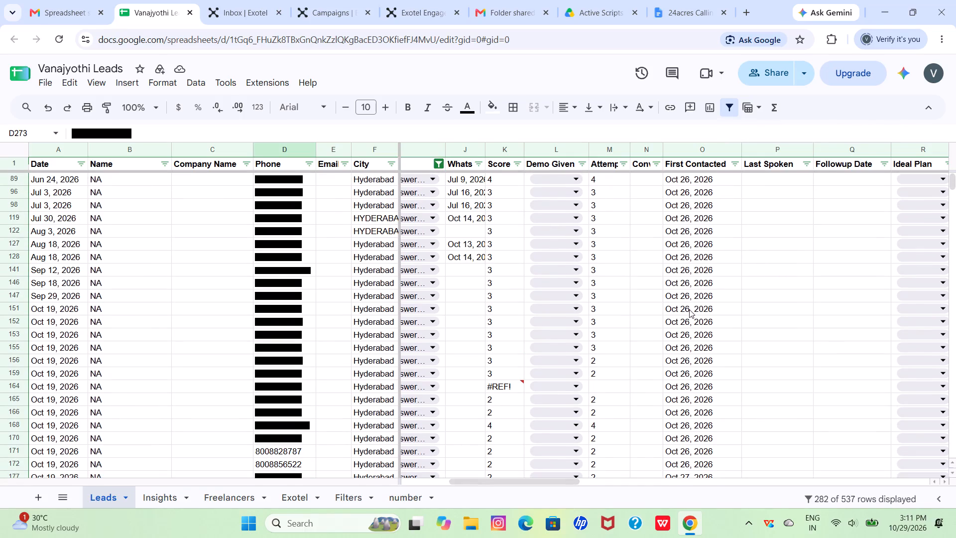
pyautogui.hscroll(-11, 689, 309)
pyautogui.hscroll(3, 689, 309)
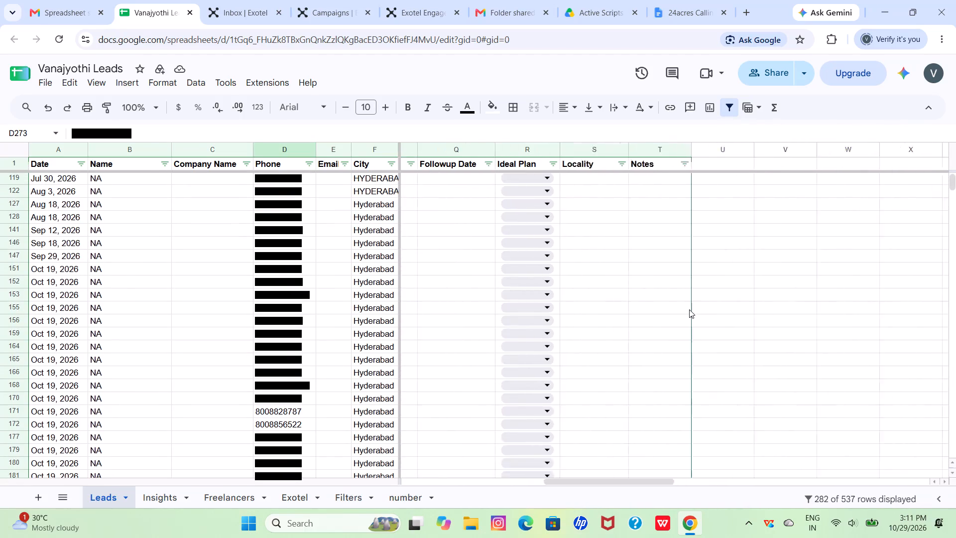
pyautogui.hscroll(2, 689, 309)
pyautogui.scroll(-5, 689, 309)
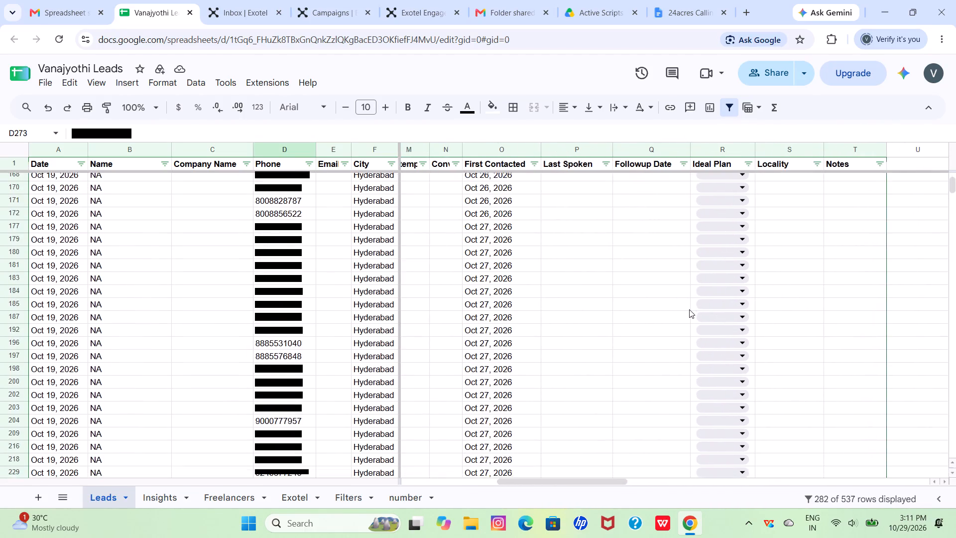
pyautogui.scroll(-4, 689, 309)
pyautogui.scroll(2, 689, 309)
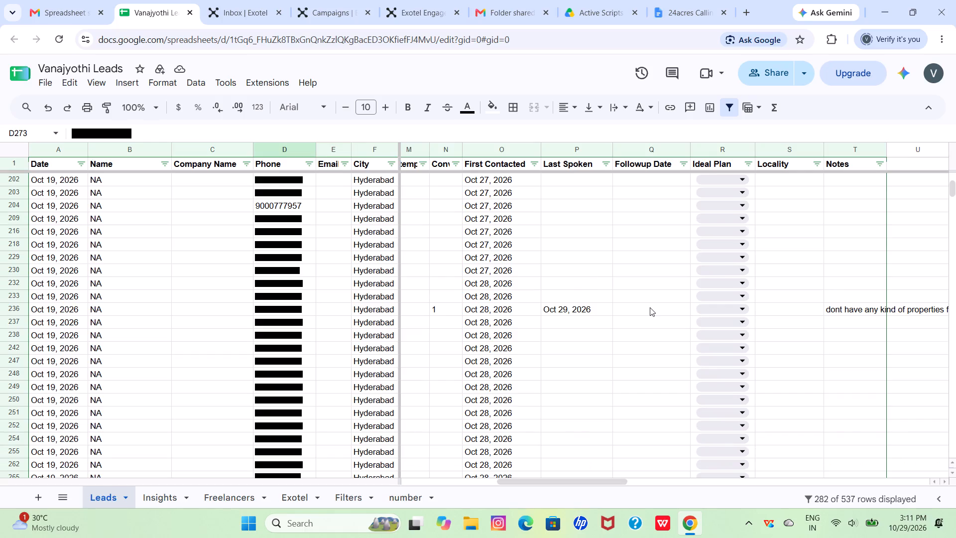
pyautogui.hscroll(-2, 650, 307)
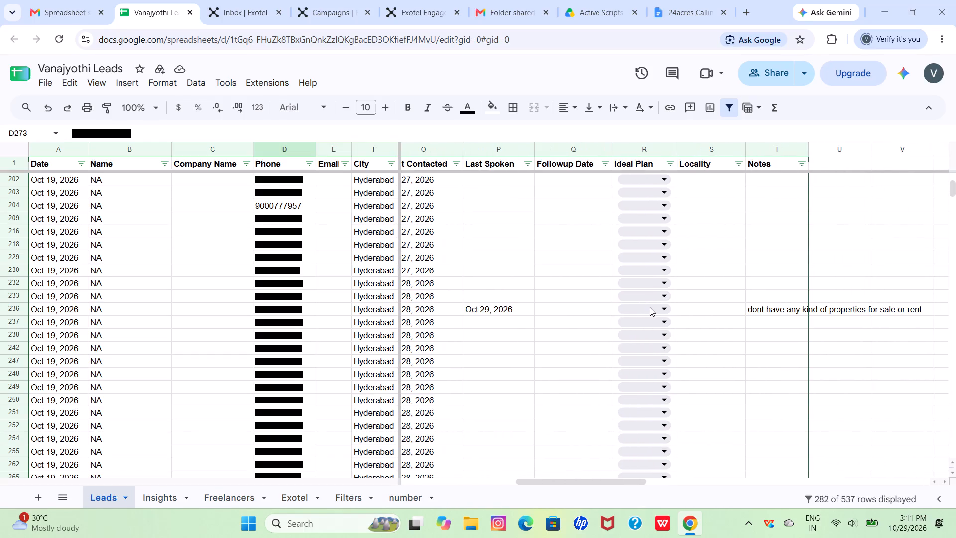
pyautogui.hscroll(5, 650, 307)
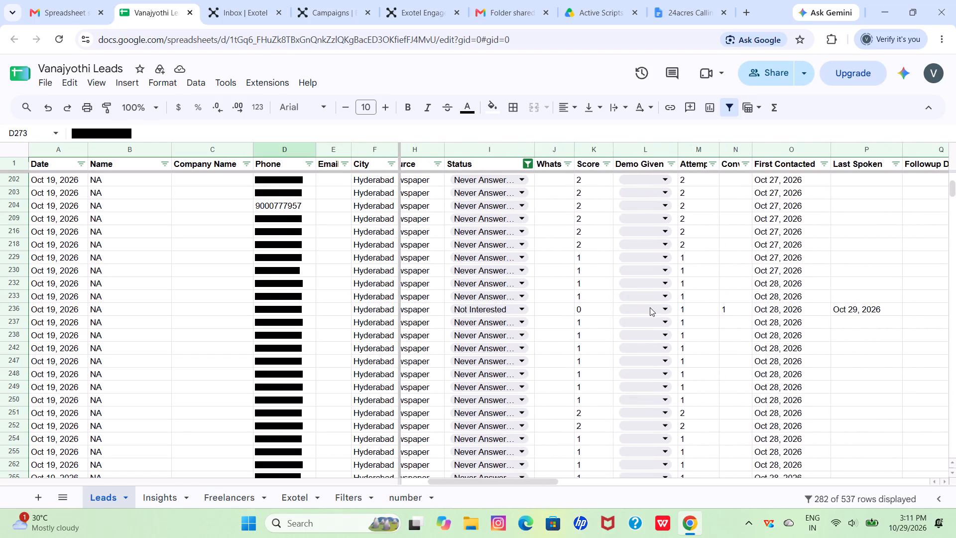
pyautogui.hscroll(1, 650, 307)
pyautogui.scroll(-2, 588, 321)
pyautogui.hscroll(-5, 588, 321)
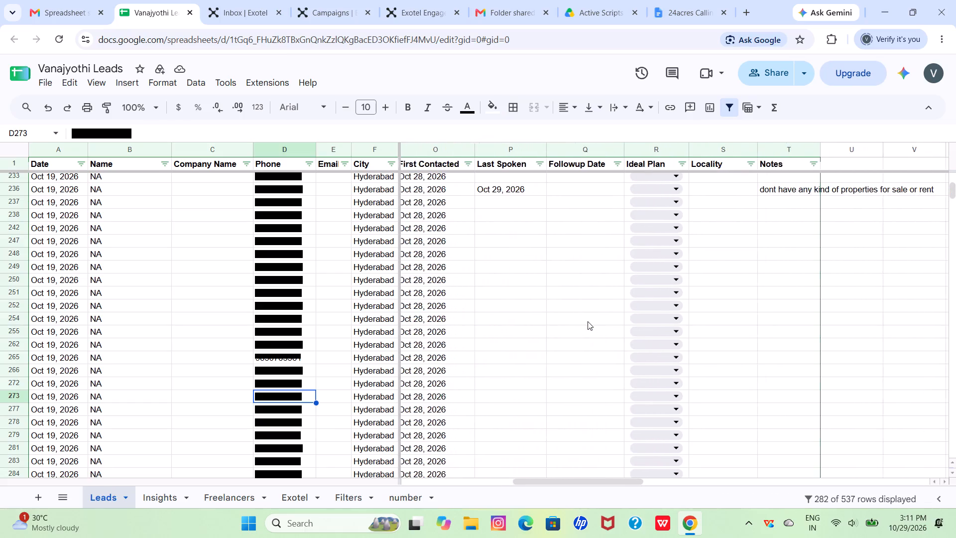
pyautogui.hscroll(3, 588, 321)
pyautogui.hscroll(-3, 588, 321)
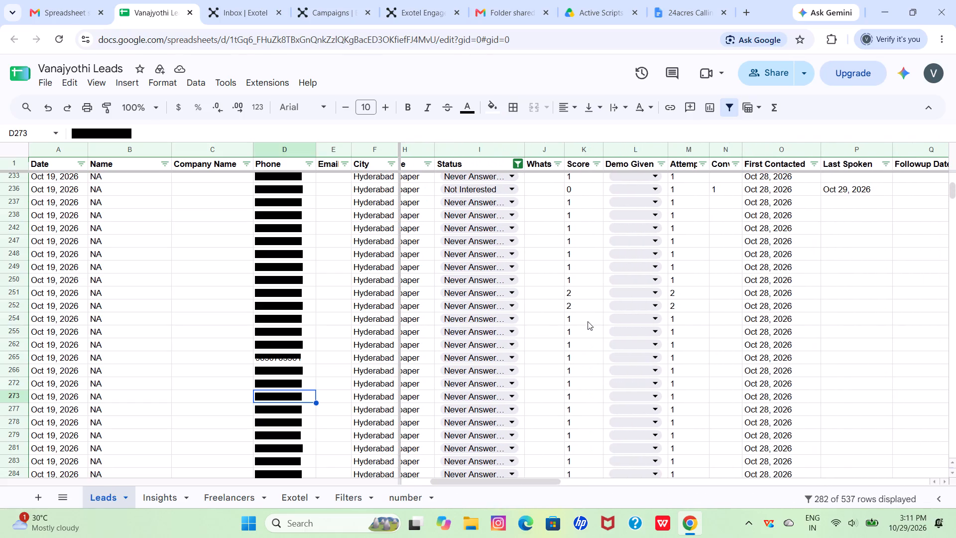
# Review the filtered October leads down to row 355 for status, call dates and notes.
pyautogui.scroll(-3, 588, 321)
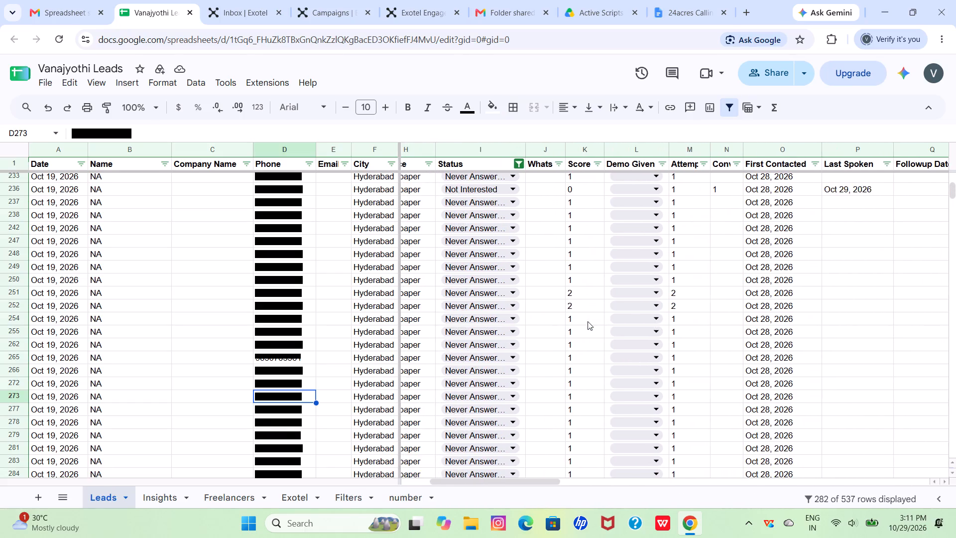
pyautogui.scroll(-2, 588, 321)
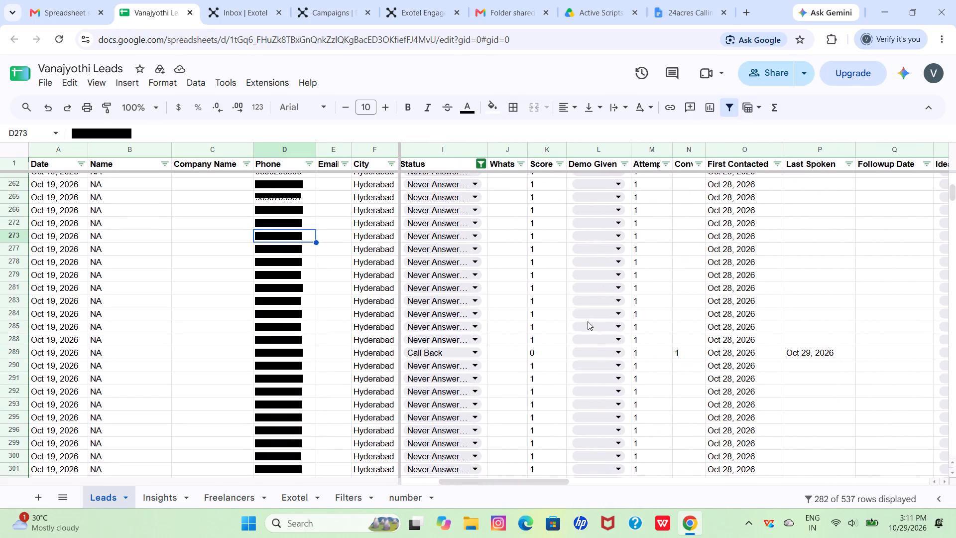
pyautogui.scroll(-1, 588, 321)
pyautogui.hscroll(-4, 588, 321)
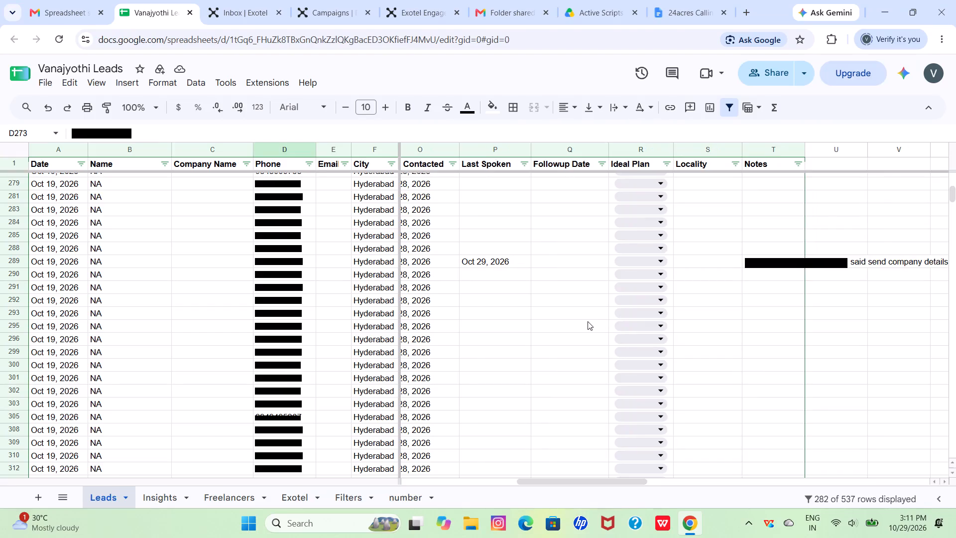
pyautogui.scroll(-3, 588, 321)
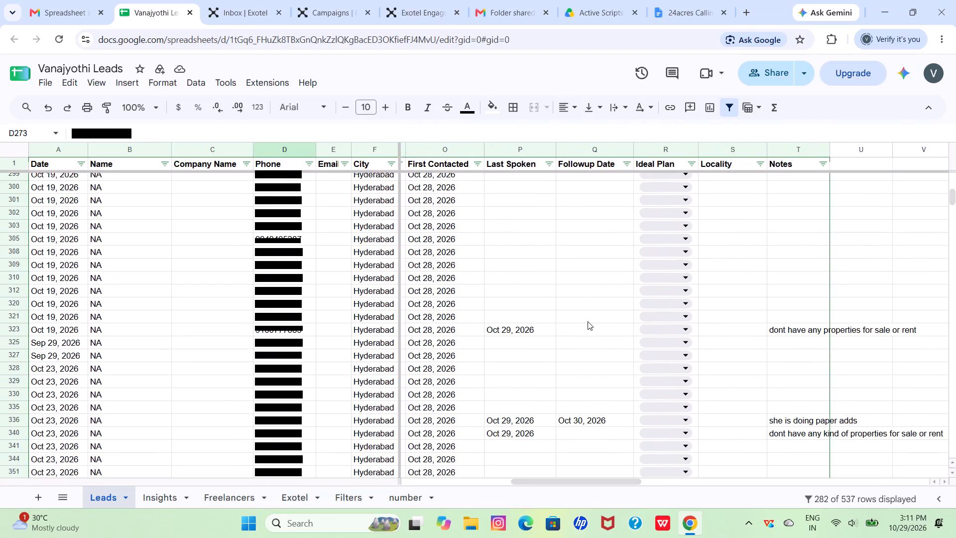
pyautogui.hscroll(-1, 569, 321)
pyautogui.hscroll(5, 569, 321)
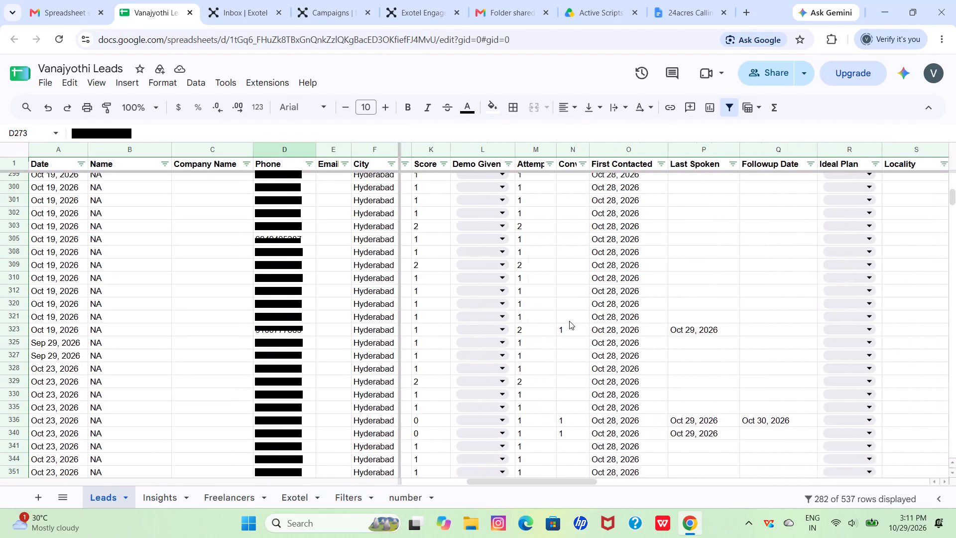
pyautogui.hscroll(2, 569, 321)
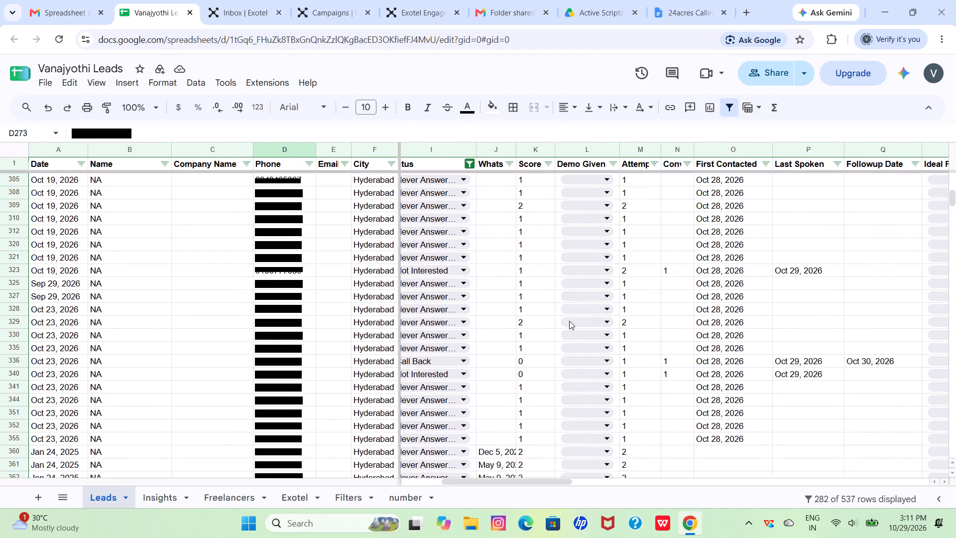
pyautogui.hscroll(1, 569, 321)
pyautogui.scroll(-2, 569, 321)
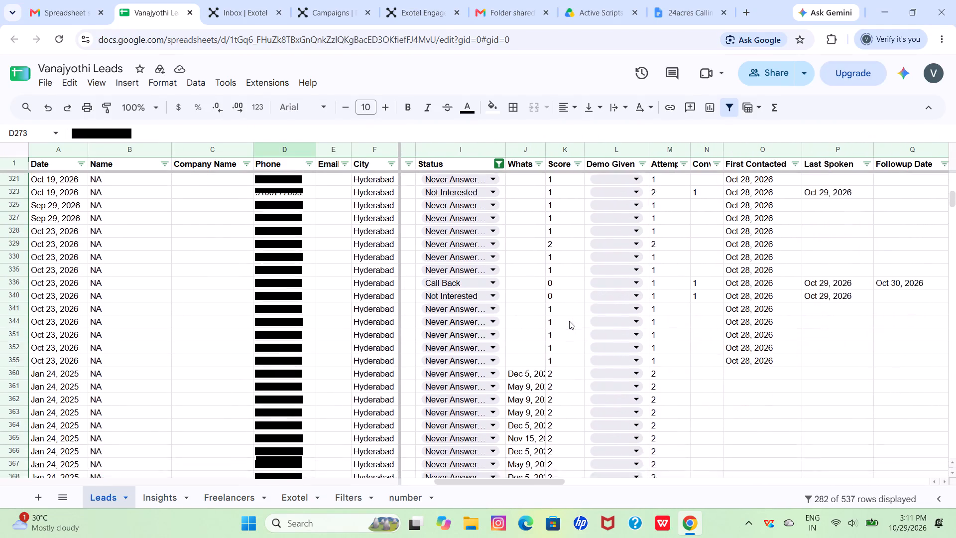
pyautogui.hscroll(-1, 803, 324)
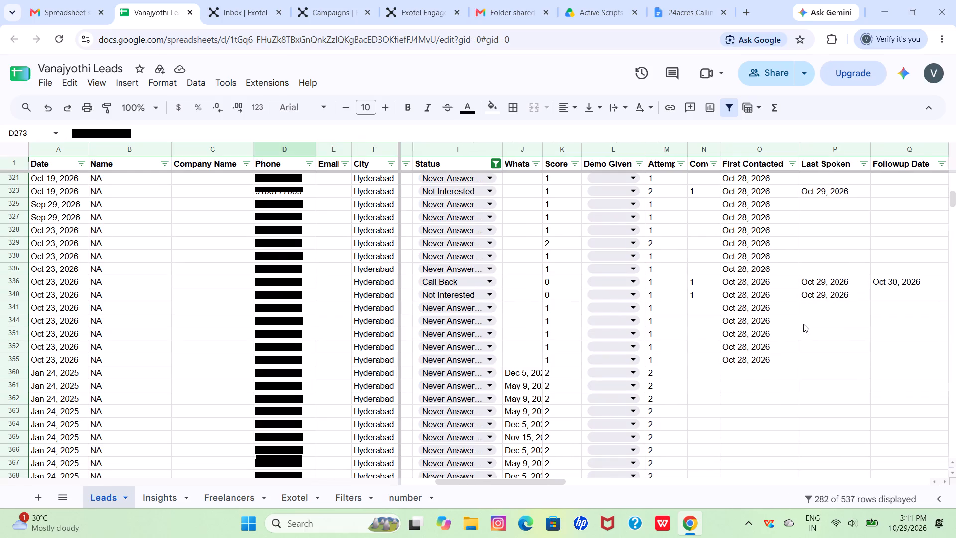
pyautogui.hscroll(-1, 803, 324)
# Review the remaining filtered leads from row 360 to row 537 for call dates and notes.
pyautogui.scroll(-6, 803, 324)
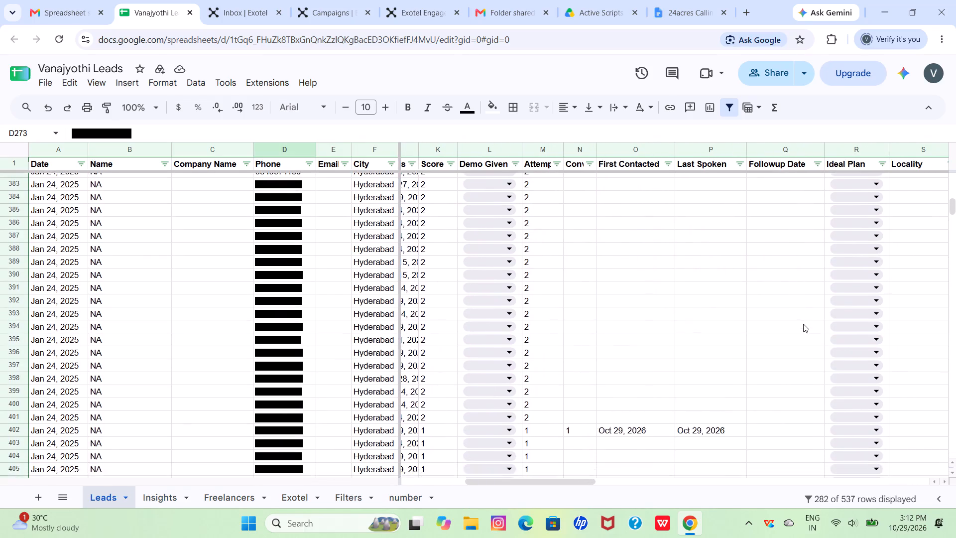
pyautogui.scroll(-3, 803, 324)
pyautogui.scroll(7, 803, 324)
pyautogui.hscroll(-2, 803, 324)
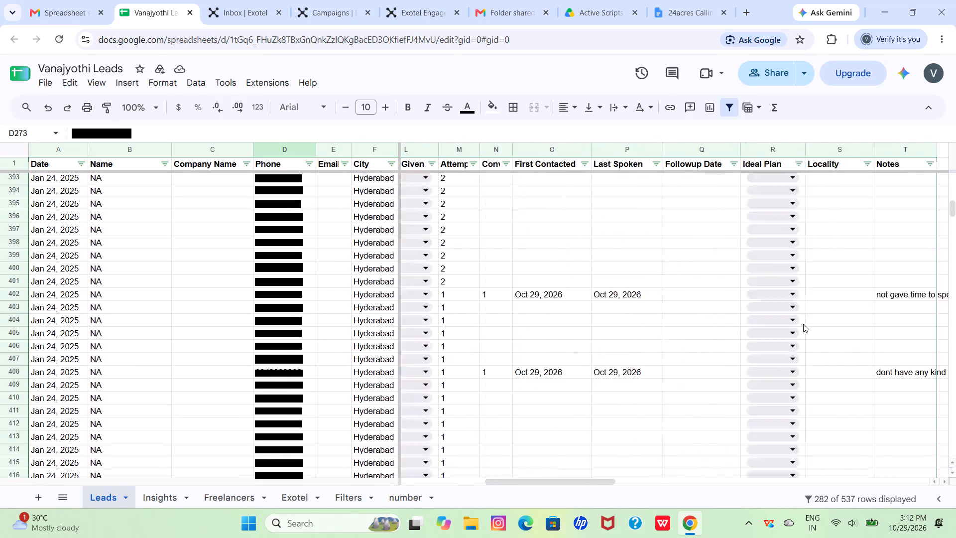
pyautogui.hscroll(-2, 803, 324)
pyautogui.scroll(-3, 803, 324)
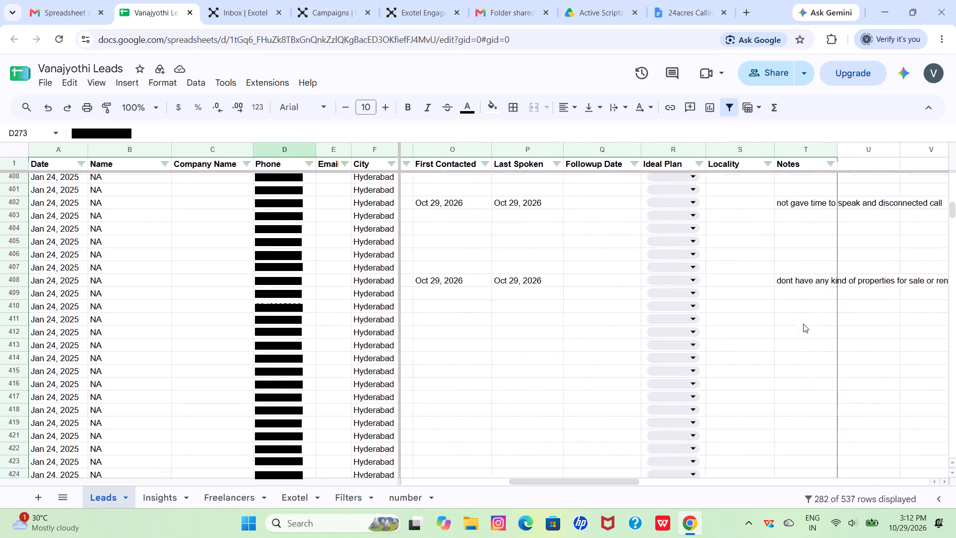
pyautogui.scroll(-3, 803, 324)
pyautogui.hscroll(-3, 803, 324)
pyautogui.hscroll(1, 803, 324)
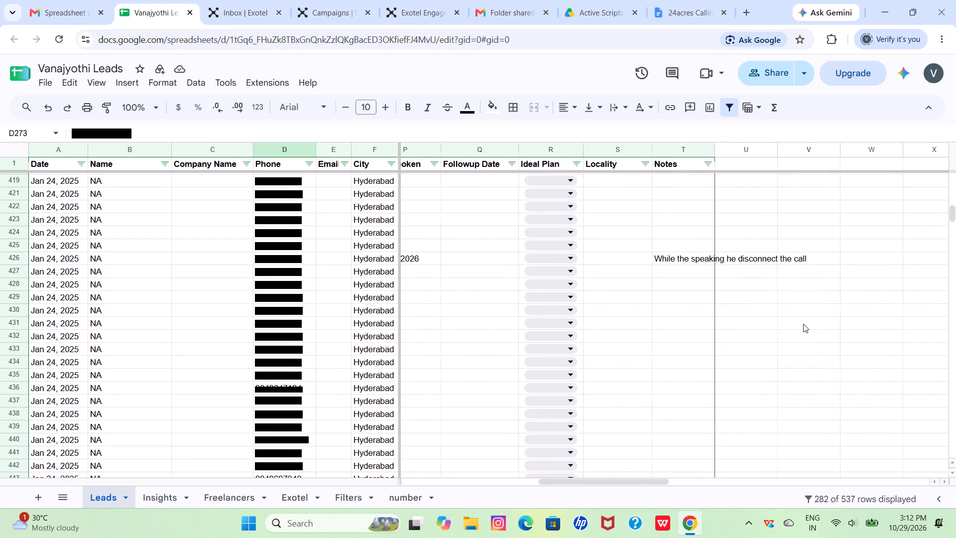
pyautogui.hscroll(2, 803, 324)
pyautogui.scroll(-7, 803, 324)
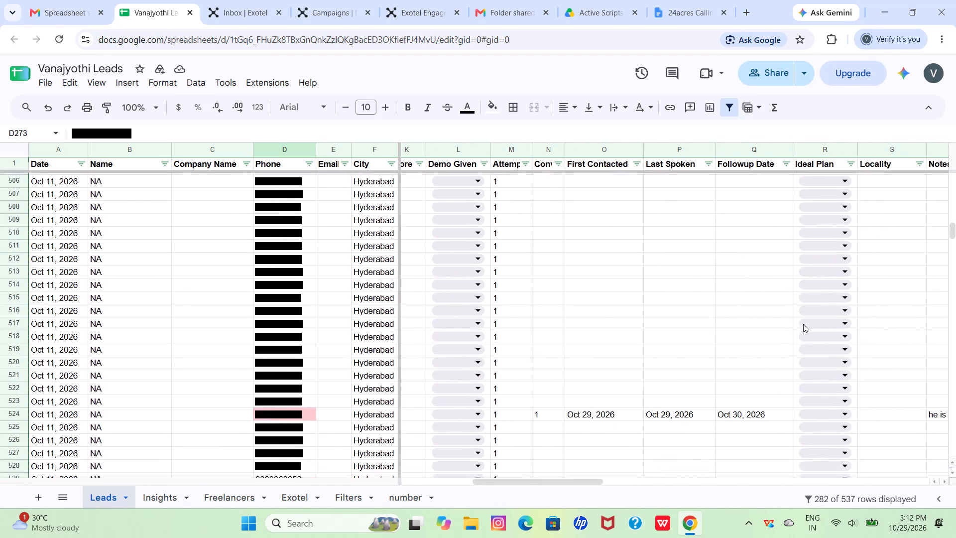
pyautogui.scroll(-1, 803, 324)
pyautogui.scroll(6, 803, 324)
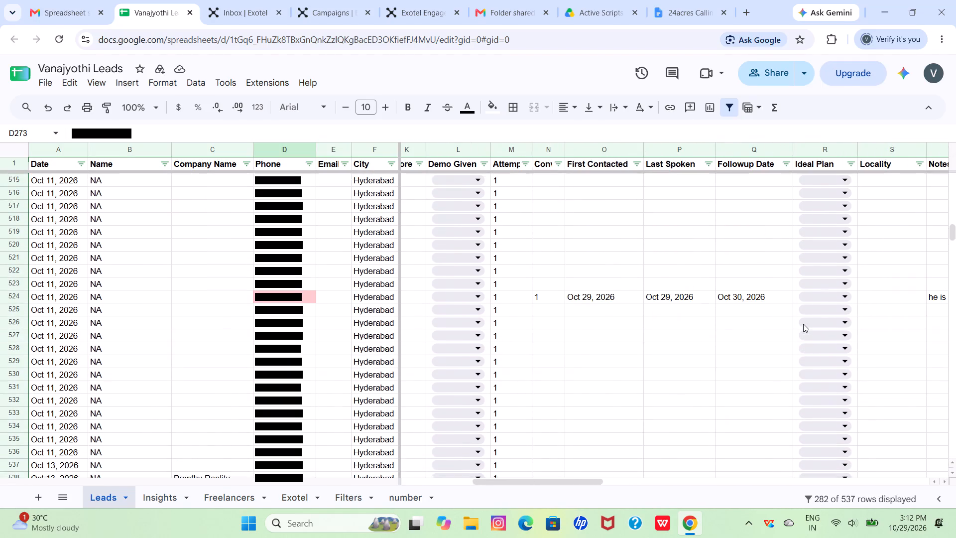
pyautogui.hscroll(-3, 803, 324)
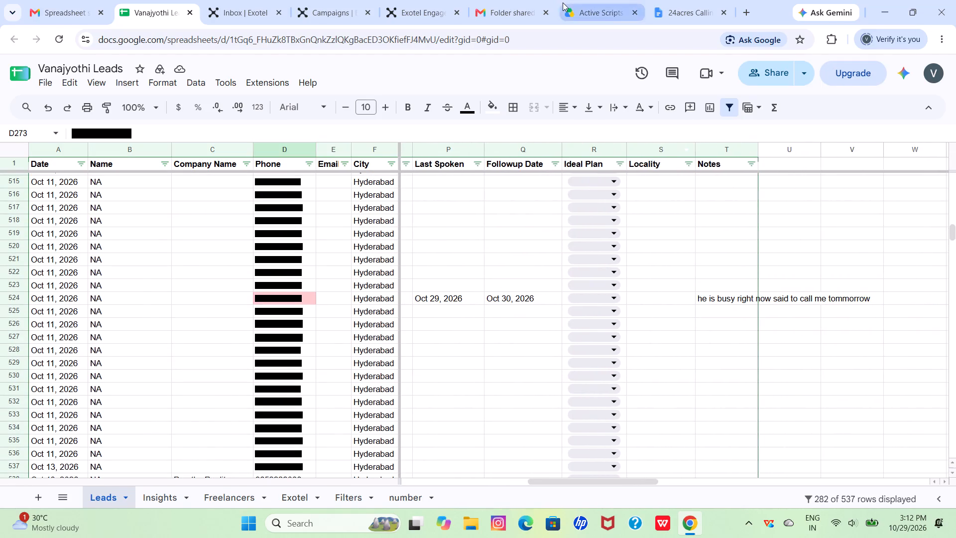
# Remove the filter from the Leads sheet.
pyautogui.click(724, 104)
# Review the unfiltered leads from row 2 to row 288 for first-contacted, last-spoken and follow-up dates and notes.
pyautogui.scroll(18, 509, 300)
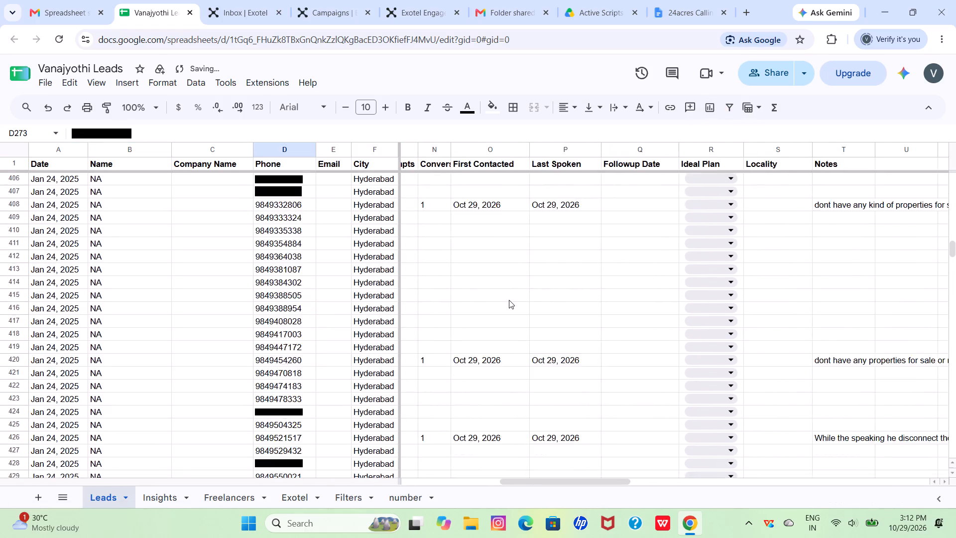
pyautogui.scroll(16, 509, 300)
pyautogui.scroll(6, 509, 300)
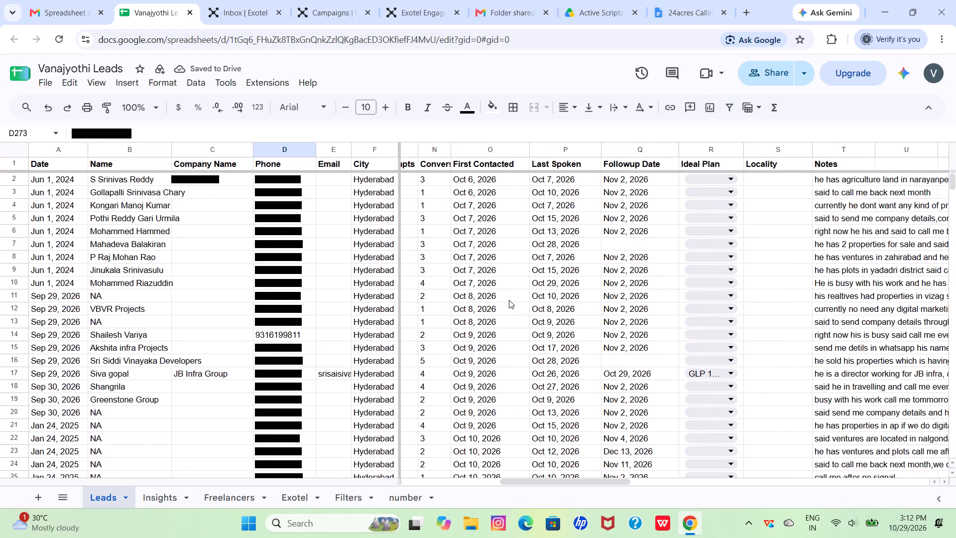
pyautogui.scroll(-12, 509, 300)
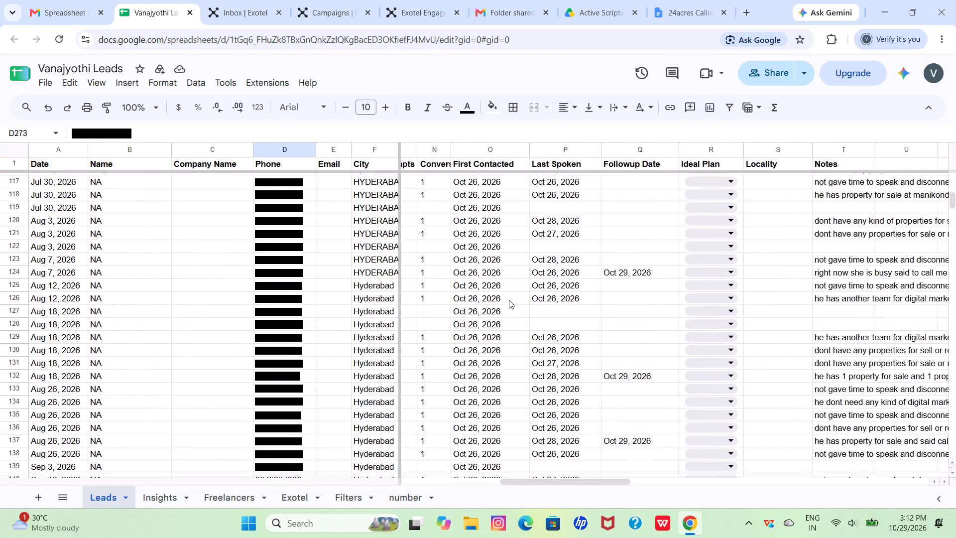
pyautogui.scroll(-7, 509, 300)
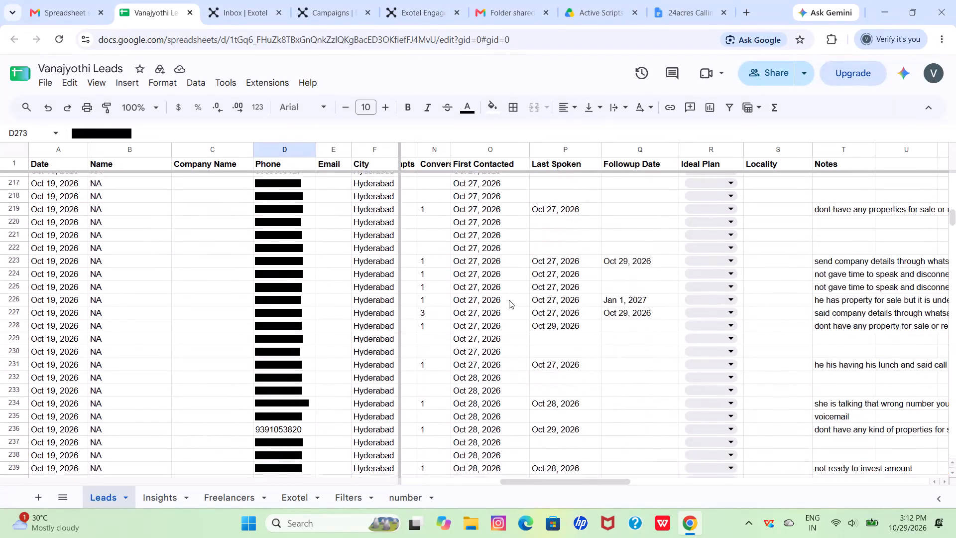
pyautogui.scroll(-6, 509, 300)
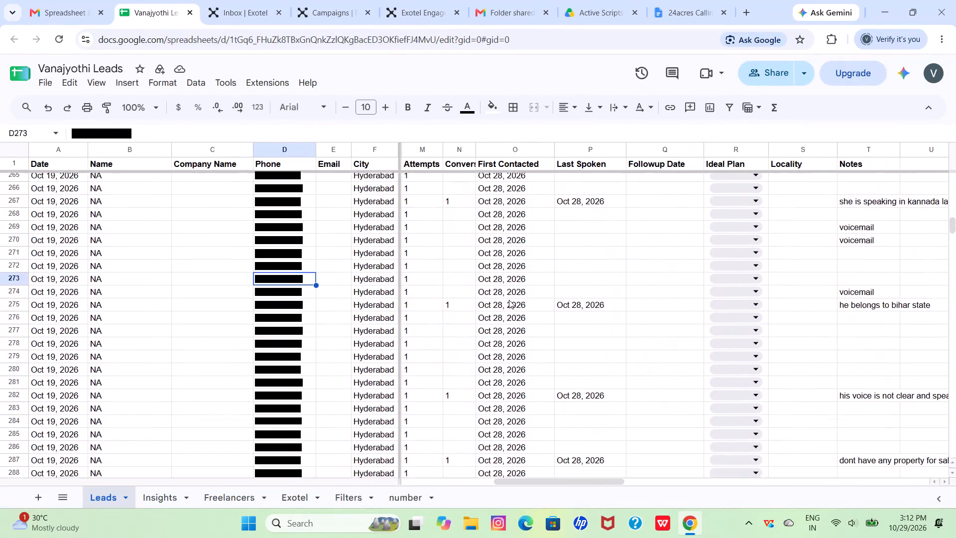
# Examine the last-spoken dates, follow-up dates and notes of the unfiltered leads from row 285 to about row 449.
pyautogui.scroll(-4, 509, 300)
pyautogui.hscroll(-2, 509, 300)
pyautogui.scroll(-2, 509, 300)
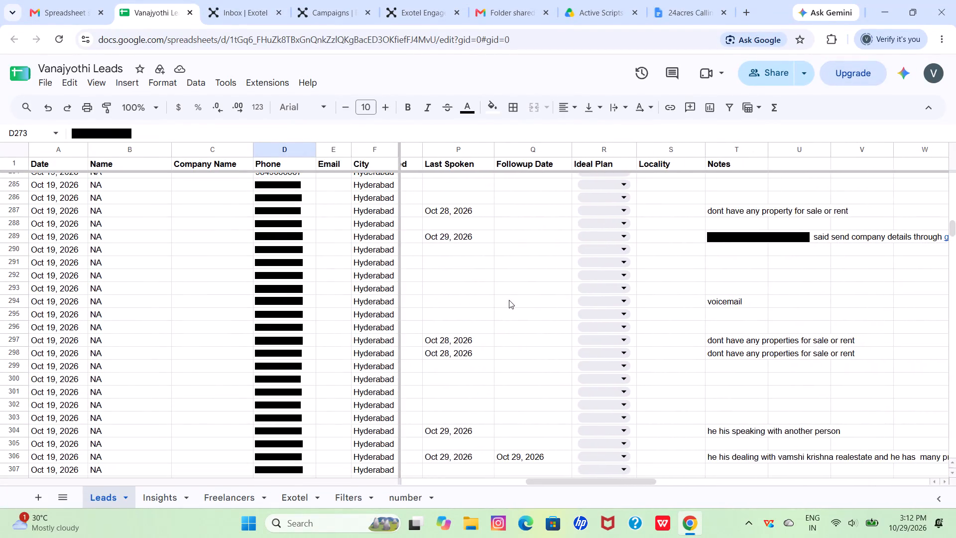
pyautogui.scroll(-11, 509, 300)
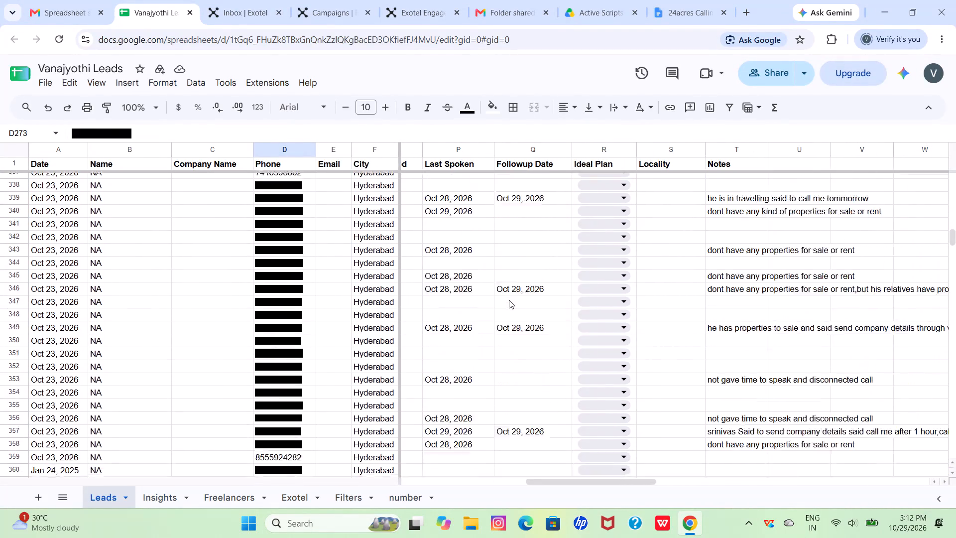
pyautogui.scroll(-6, 509, 300)
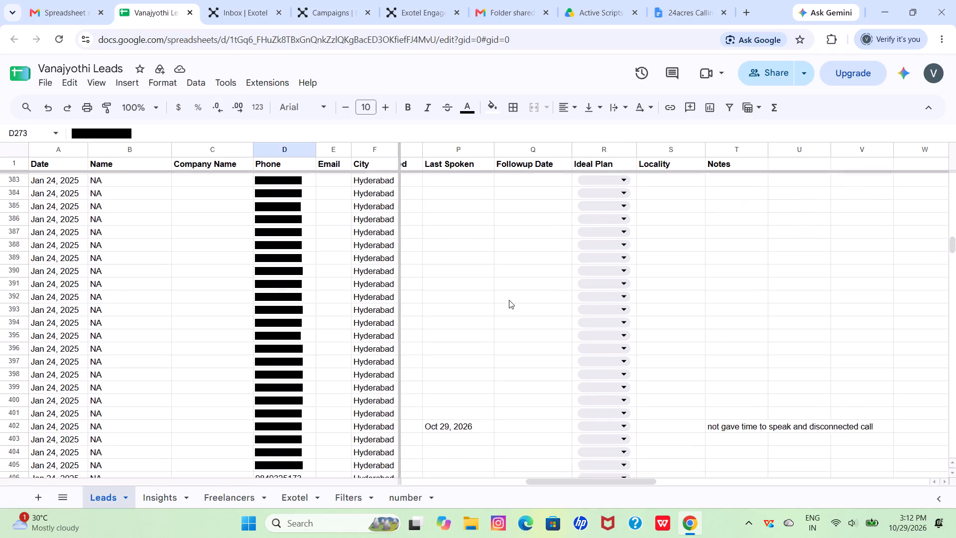
pyautogui.scroll(-4, 509, 300)
# Recheck the leads from row 432 back up to row 279 for attempts, conversations and contact dates.
pyautogui.scroll(8, 509, 300)
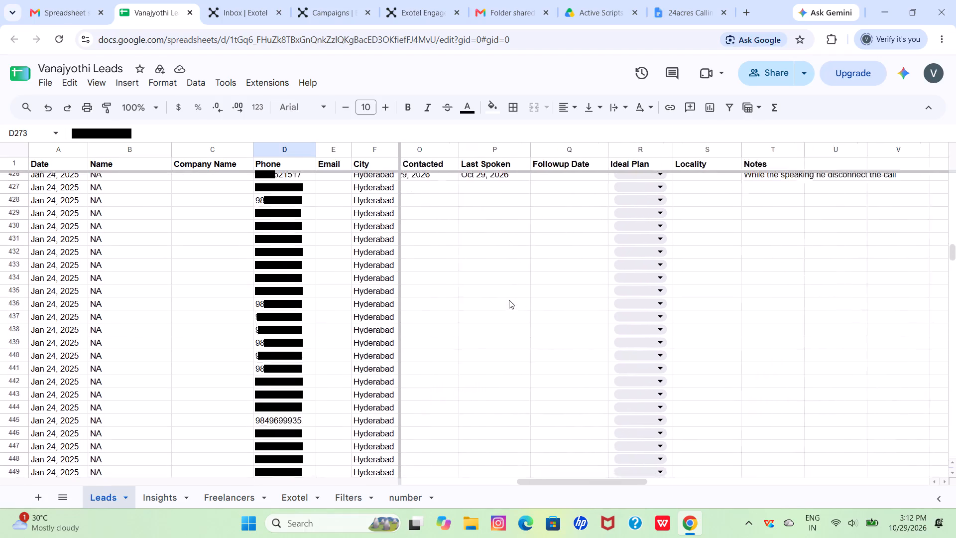
pyautogui.scroll(1, 509, 300)
pyautogui.hscroll(3, 509, 300)
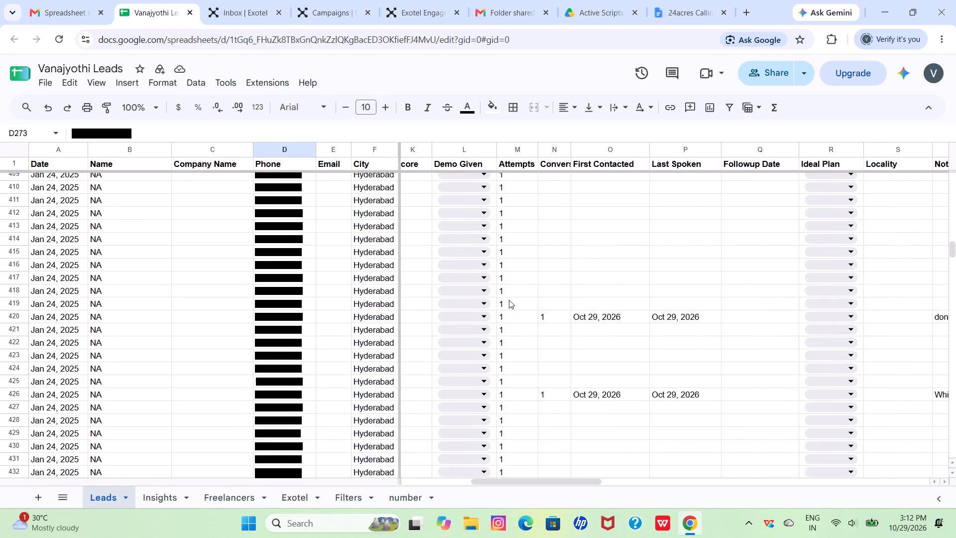
pyautogui.scroll(12, 509, 300)
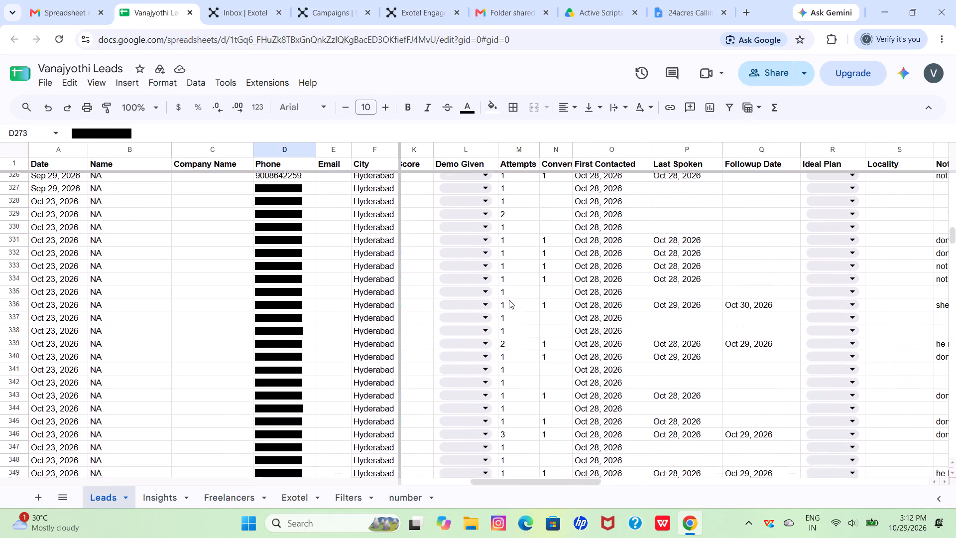
pyautogui.scroll(6, 509, 300)
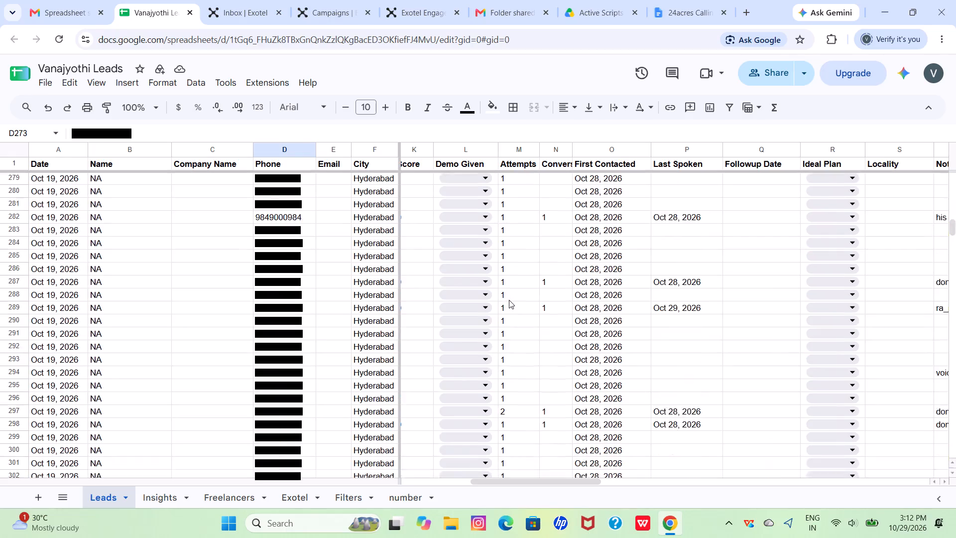
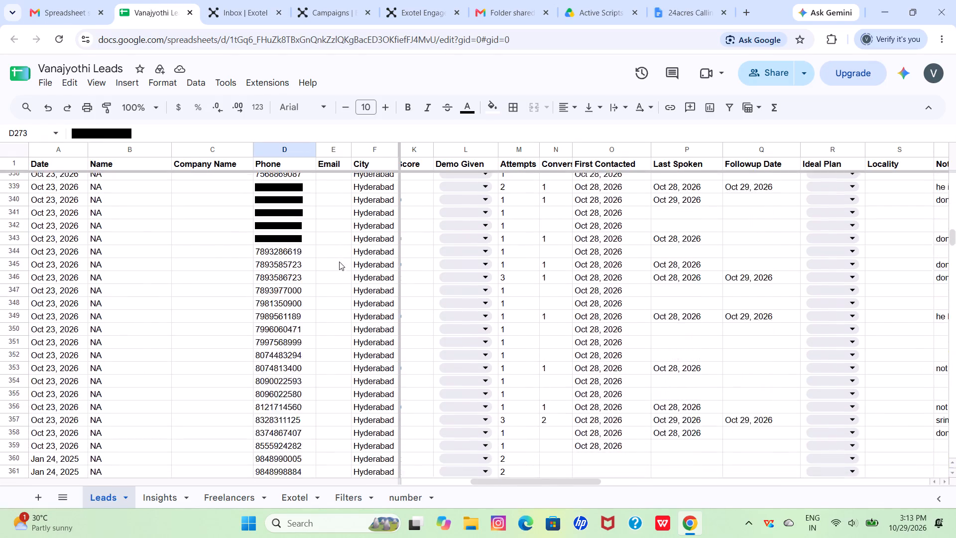
# Create a filter on the Leads sheet and show only the leads whose Status is Call Back.
pyautogui.scroll(-1, 339, 262)
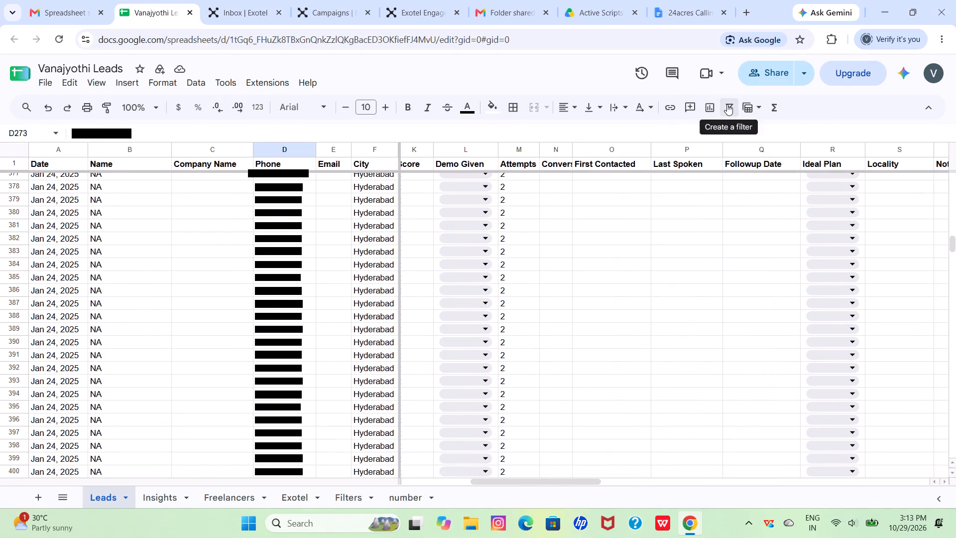
pyautogui.click(727, 104)
pyautogui.hscroll(3, 493, 192)
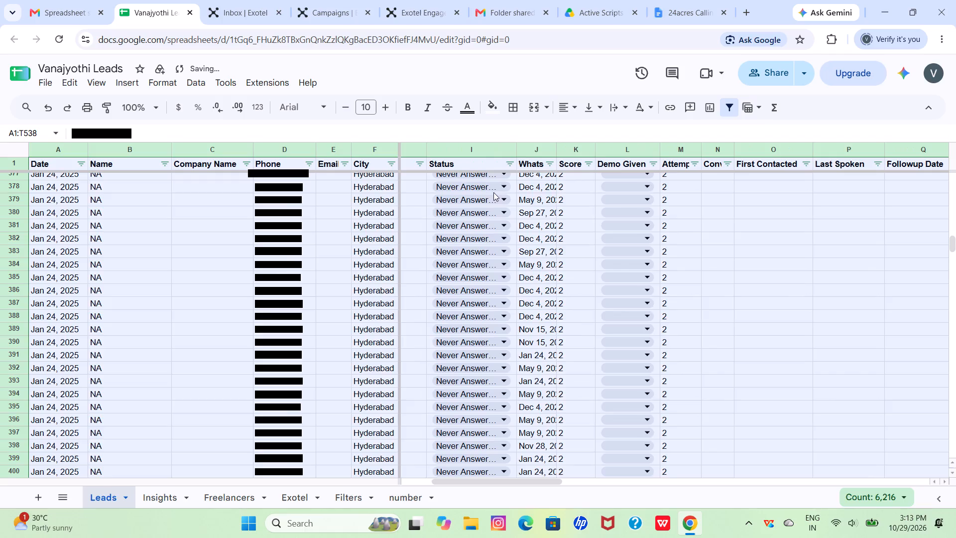
pyautogui.click(505, 164)
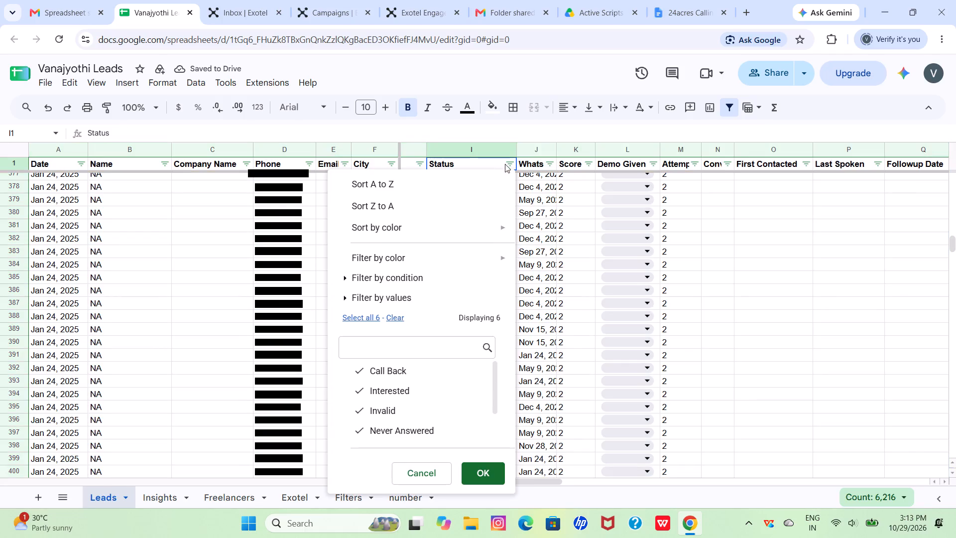
pyautogui.click(399, 313)
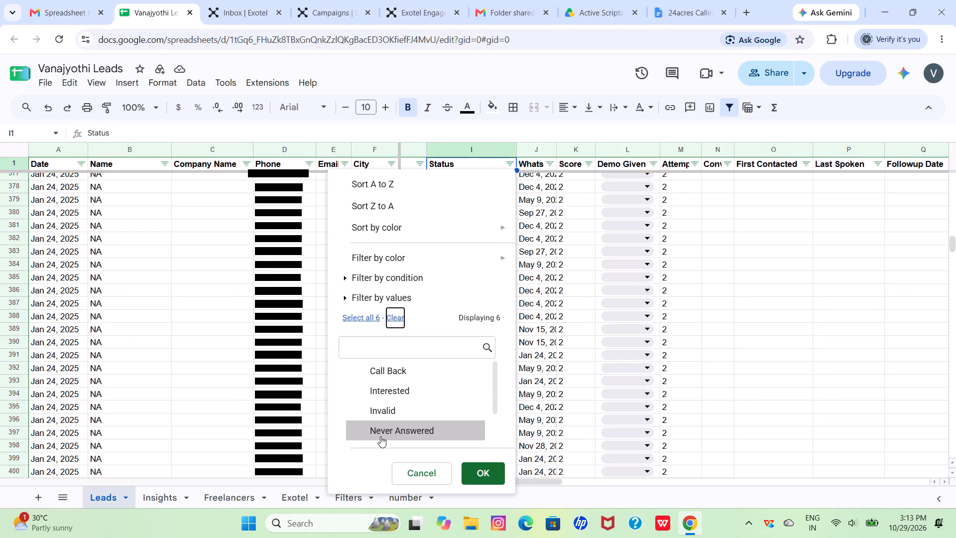
pyautogui.hscroll(2, 380, 436)
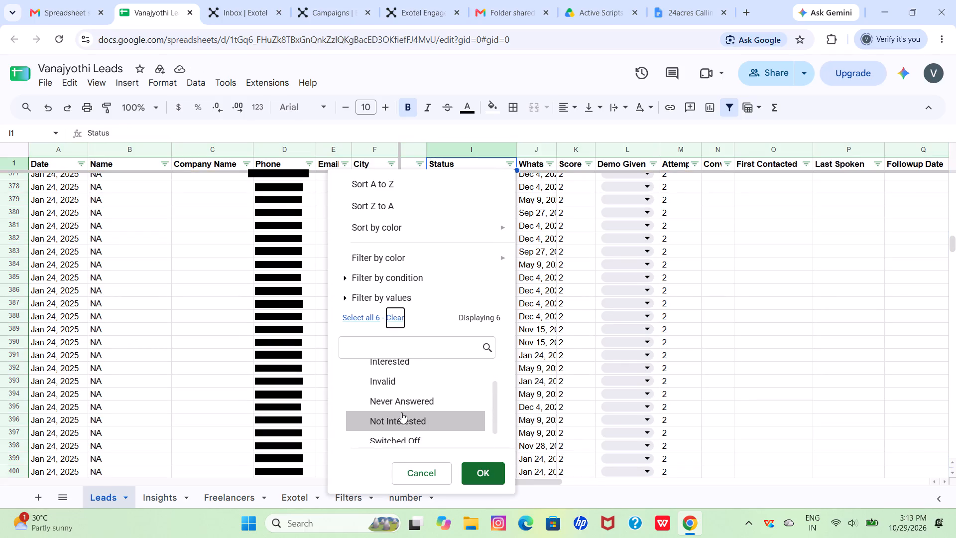
pyautogui.scroll(1, 402, 417)
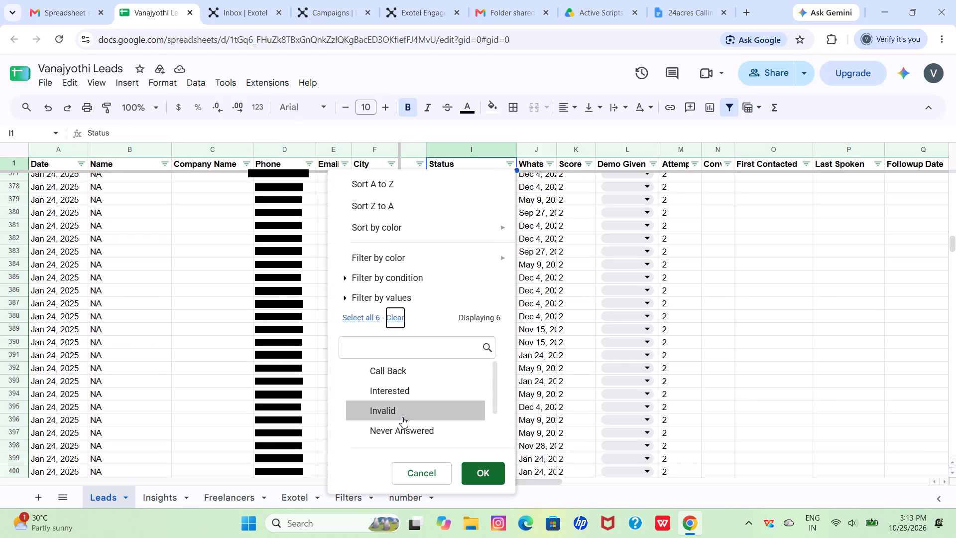
pyautogui.click(400, 377)
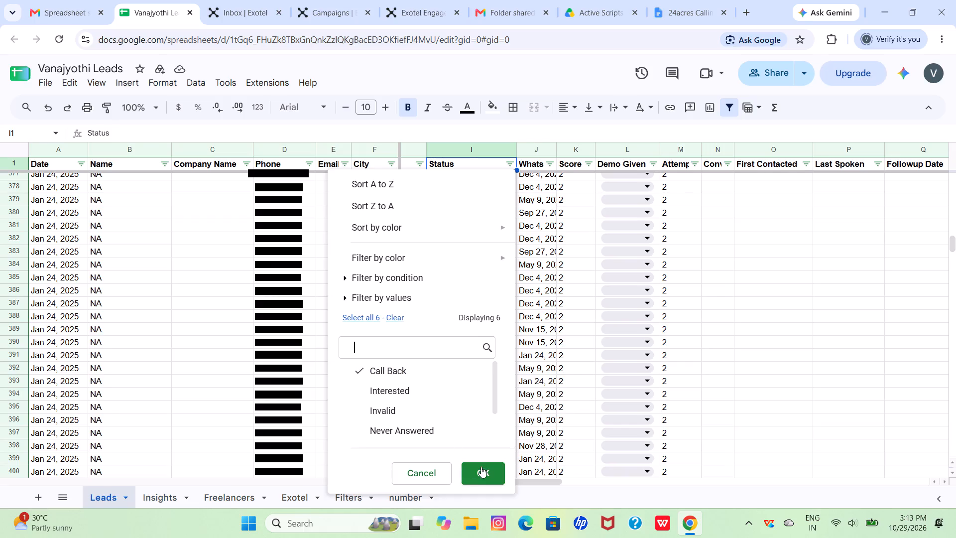
pyautogui.click(481, 467)
# Examine the last-spoken dates, follow-up dates and notes of the Call Back leads to choose one to contact.
pyautogui.scroll(3, 481, 467)
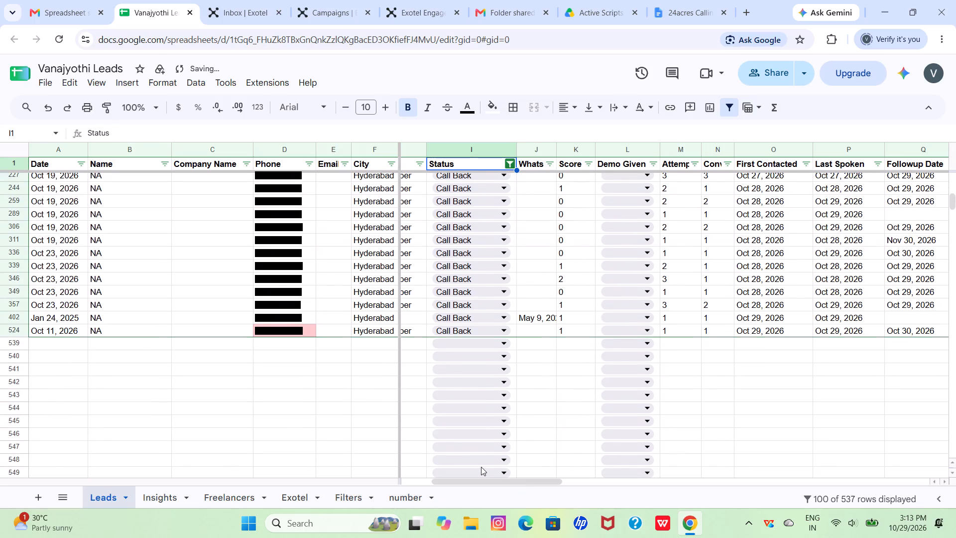
pyautogui.hscroll(-6, 481, 467)
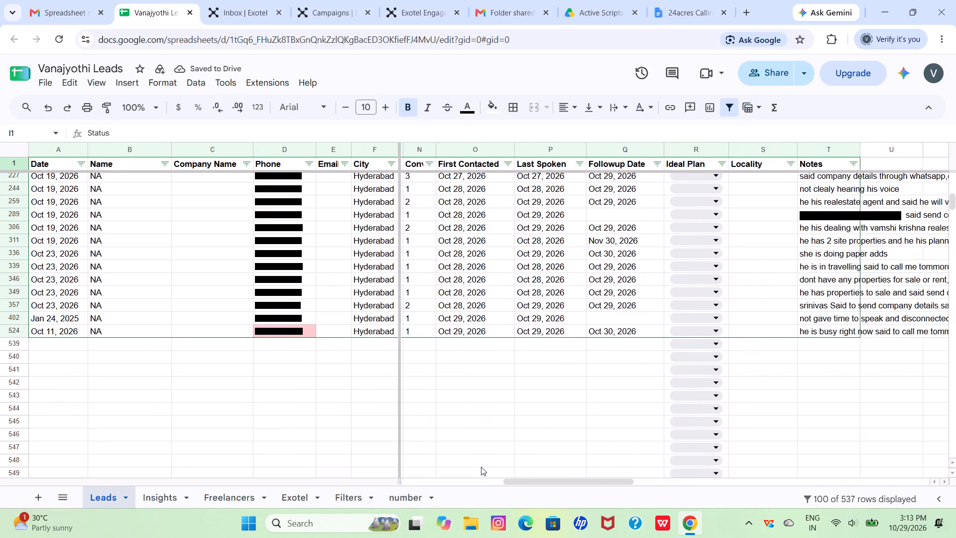
pyautogui.hscroll(-1, 481, 467)
pyautogui.hscroll(1, 481, 467)
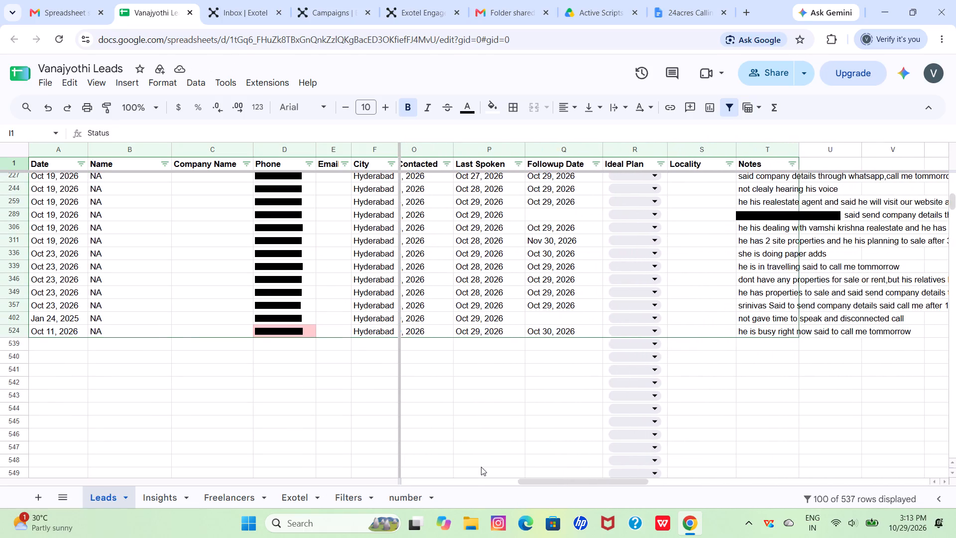
pyautogui.scroll(9, 481, 467)
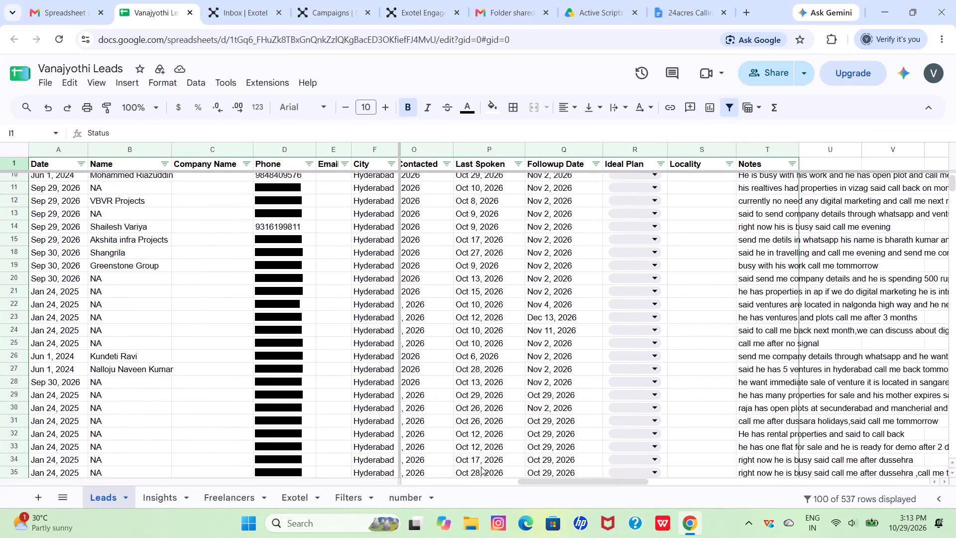
pyautogui.scroll(9, 481, 467)
pyautogui.scroll(-7, 481, 467)
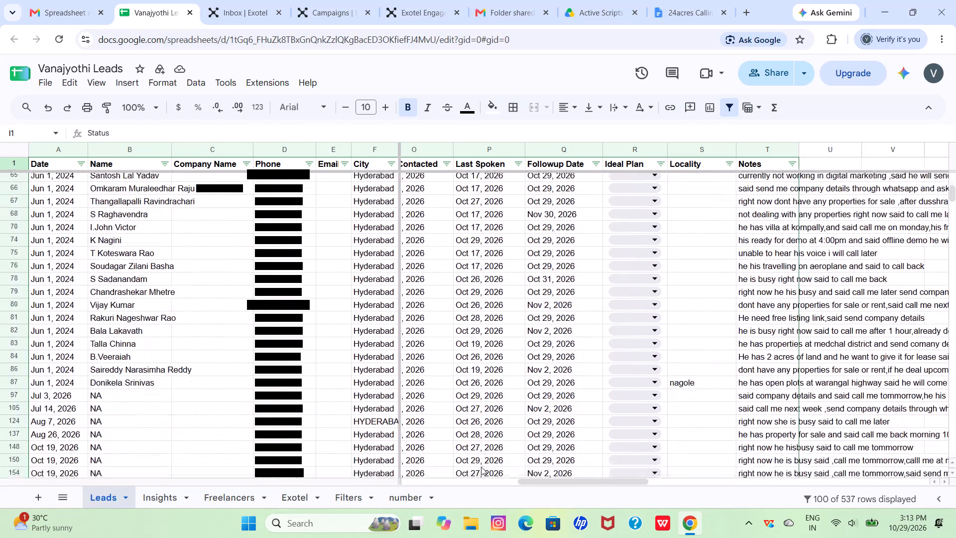
pyautogui.scroll(-2, 481, 467)
pyautogui.hscroll(-2, 481, 467)
pyautogui.scroll(-1, 481, 467)
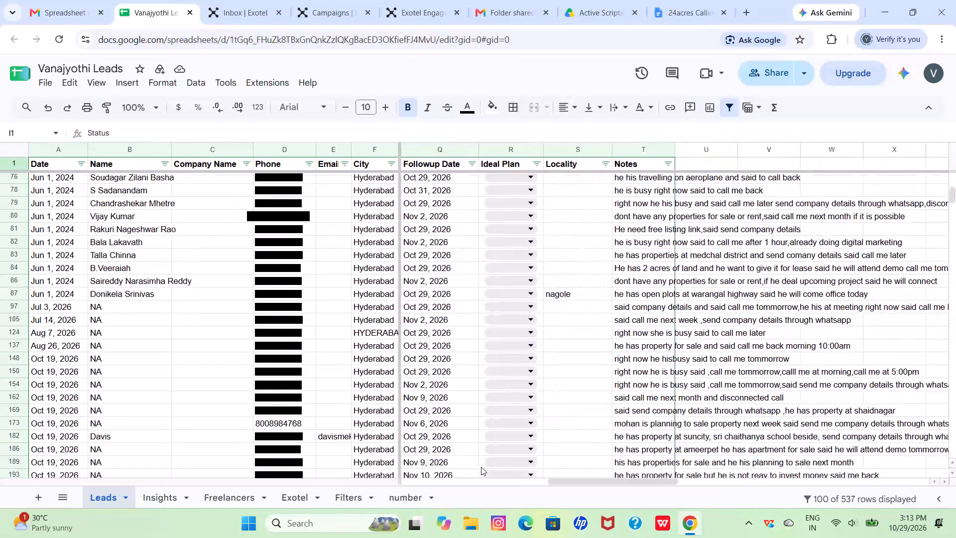
pyautogui.scroll(-1, 481, 467)
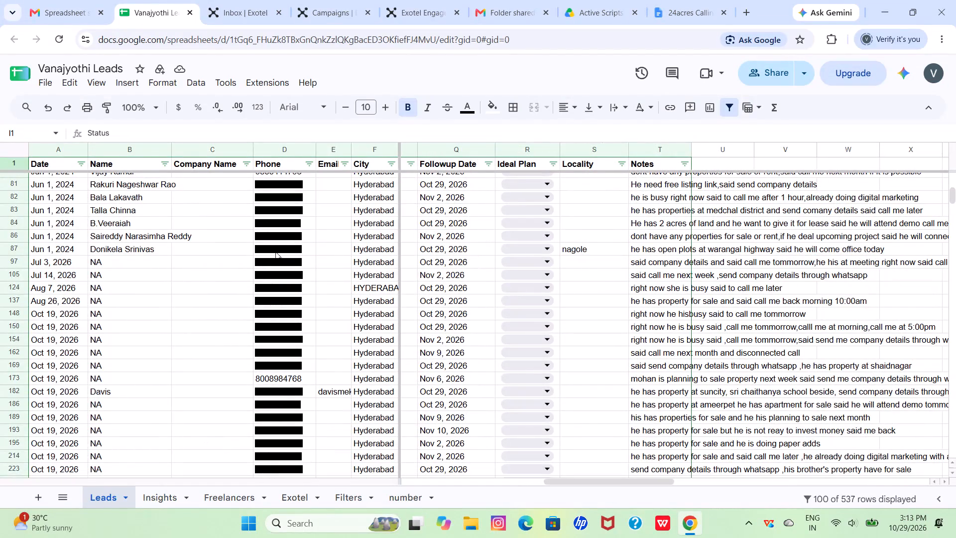
# Copy the phone number of the Call Back lead in row 87, whose locality is nagole.
pyautogui.click(284, 249)
pyautogui.hotkey('ctrl', 'c')
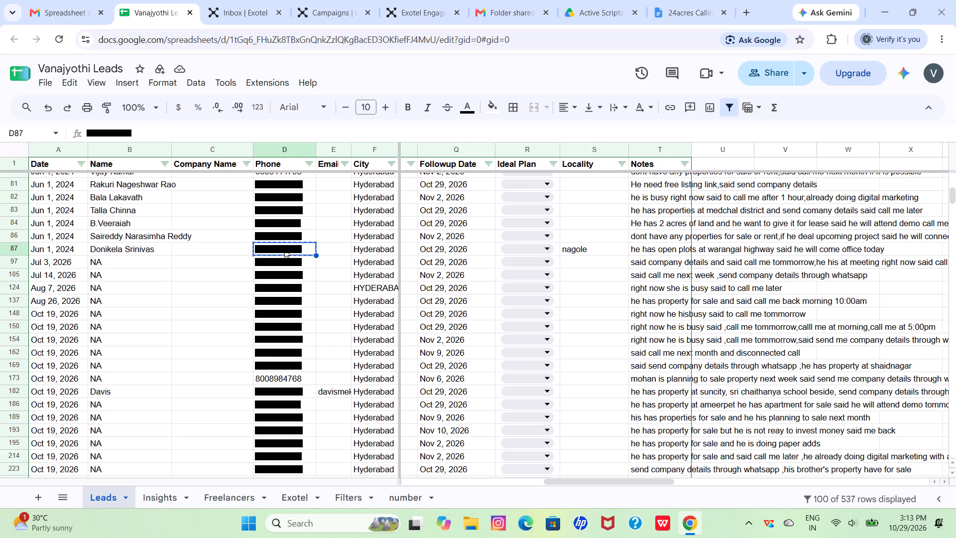
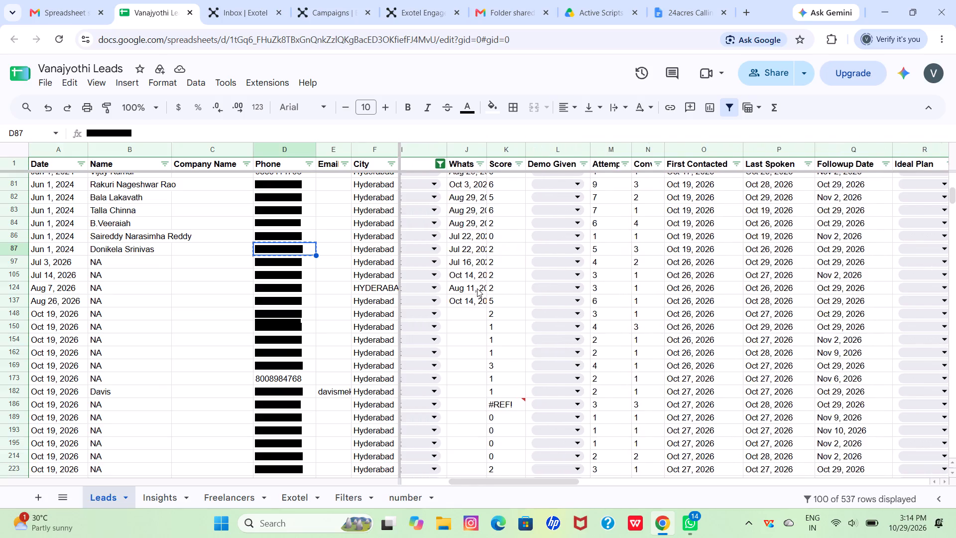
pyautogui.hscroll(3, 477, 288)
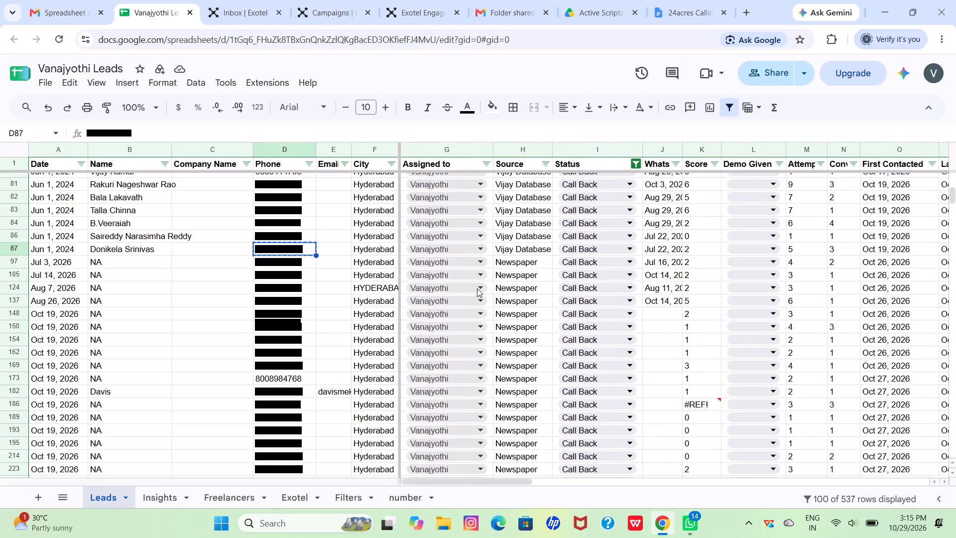
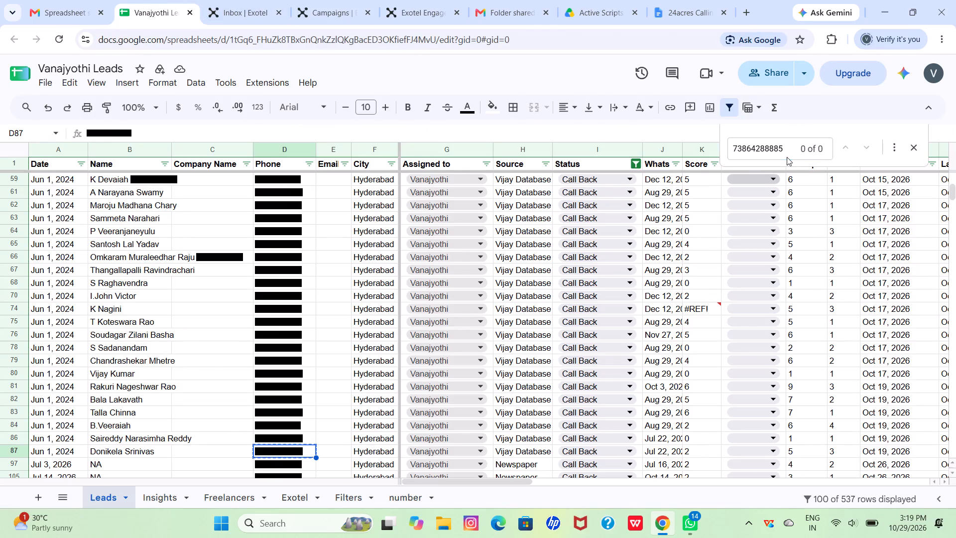
# Search the Leads sheet again for the phone number already entered and look through the filtered Call Back rows for it.
pyautogui.click(787, 150)
pyautogui.press('Return')
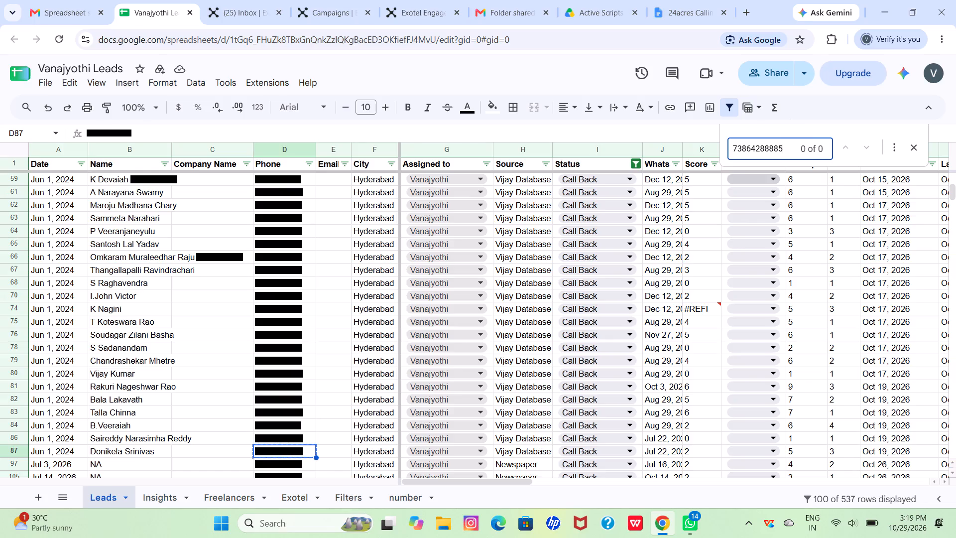
pyautogui.scroll(-2, 739, 317)
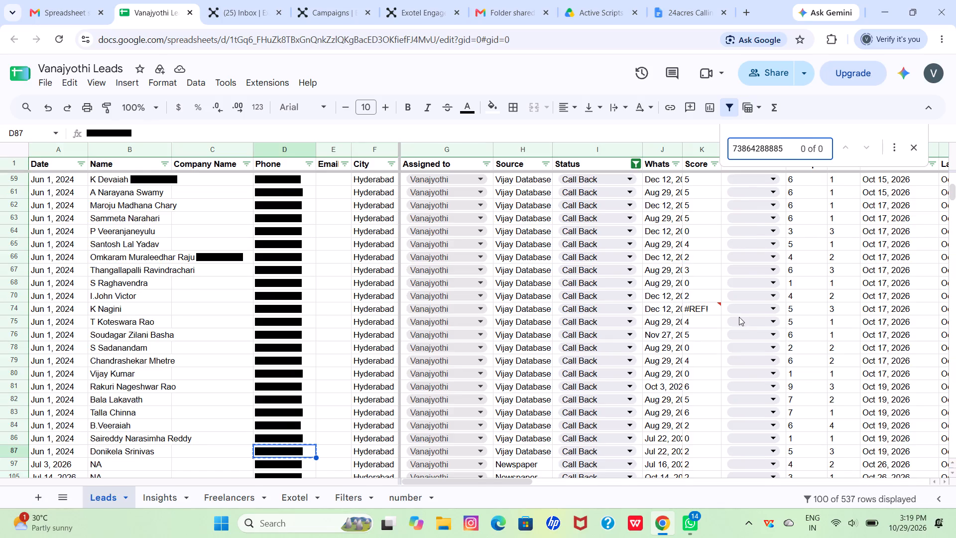
pyautogui.scroll(-4, 739, 317)
pyautogui.scroll(4, 739, 317)
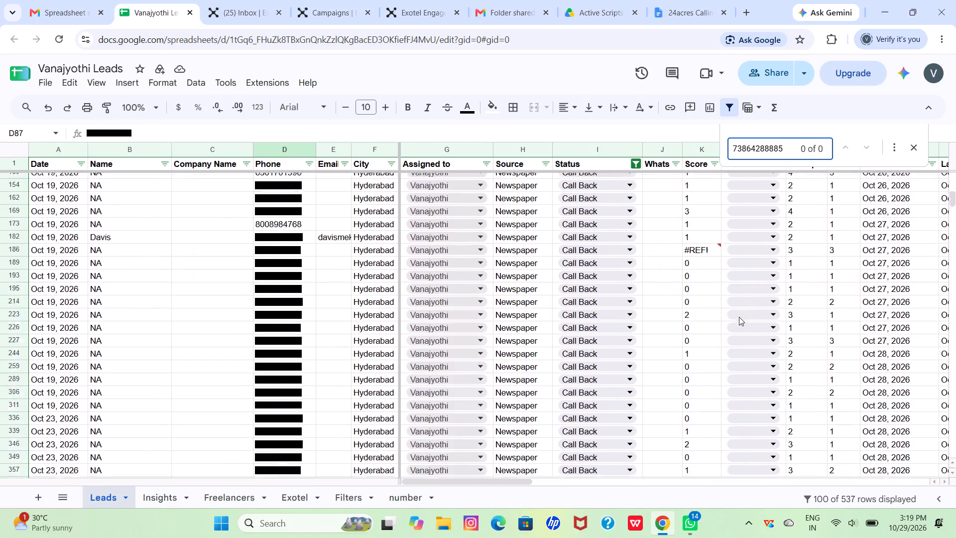
pyautogui.scroll(8, 739, 317)
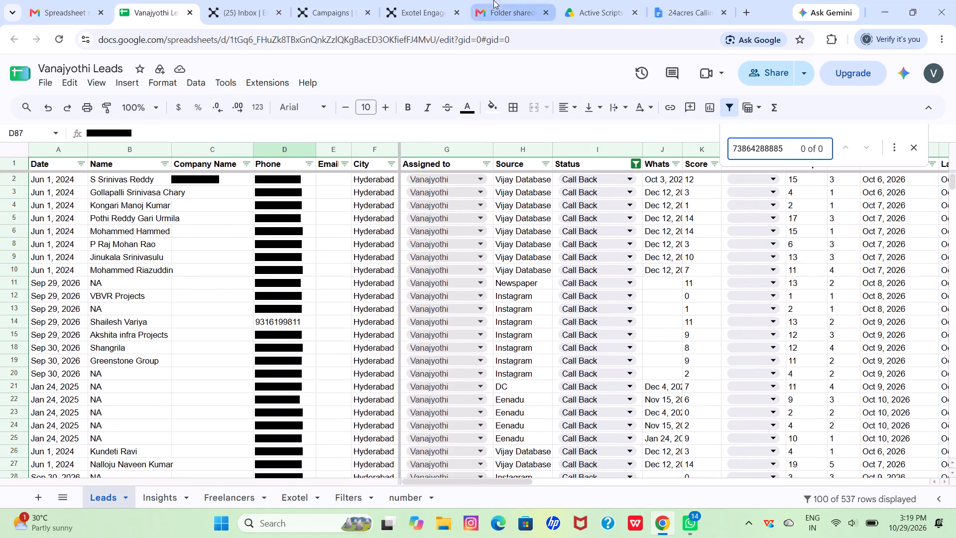
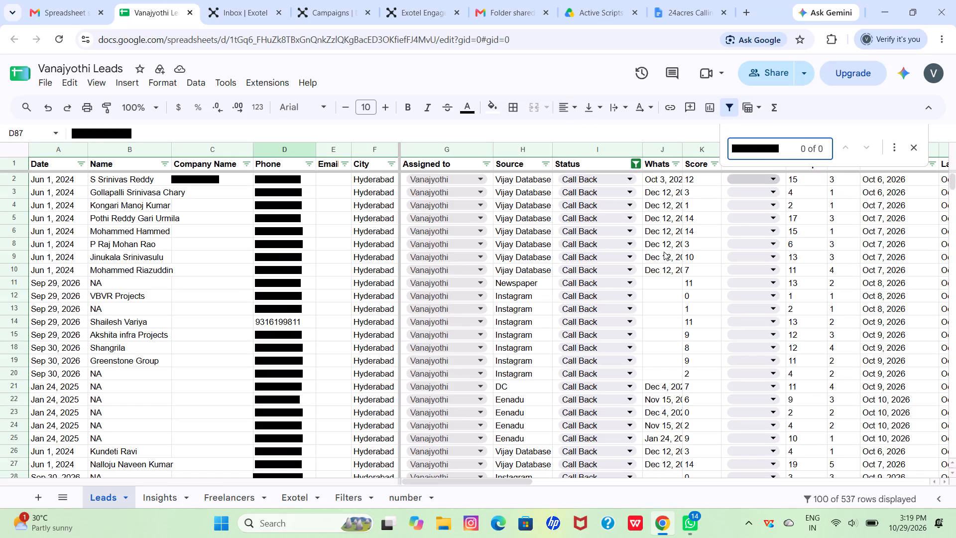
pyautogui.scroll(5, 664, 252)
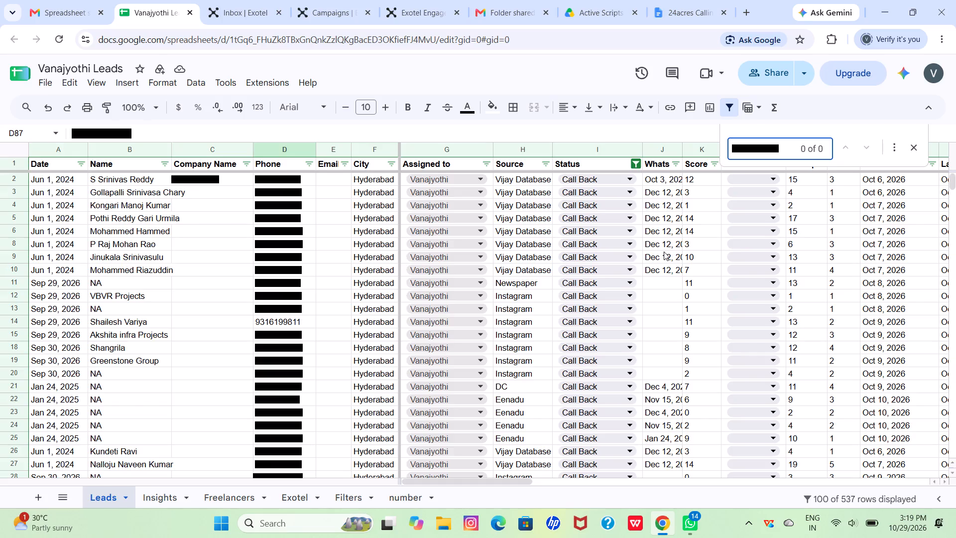
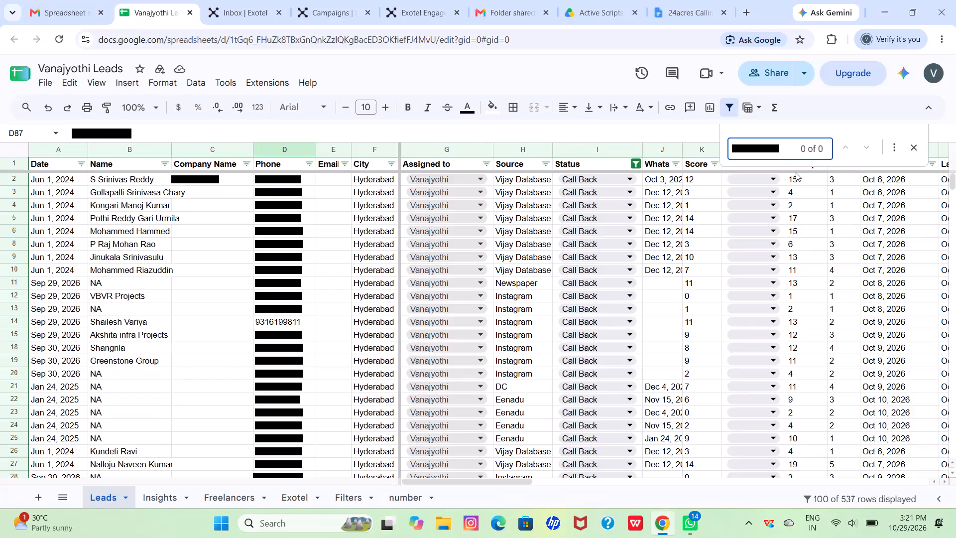
# Clear the phone number from the in-sheet search and close the search.
pyautogui.press('BackSpace')
pyautogui.press('BackSpace')
pyautogui.press('BackSpace')
pyautogui.press('BackSpace')
pyautogui.press('BackSpace')
pyautogui.press('BackSpace')
pyautogui.press('BackSpace')
pyautogui.press('BackSpace')
pyautogui.press('BackSpace')
pyautogui.press('BackSpace')
pyautogui.press('BackSpace')
pyautogui.press('BackSpace')
pyautogui.press('BackSpace')
pyautogui.press('BackSpace')
pyautogui.press('BackSpace')
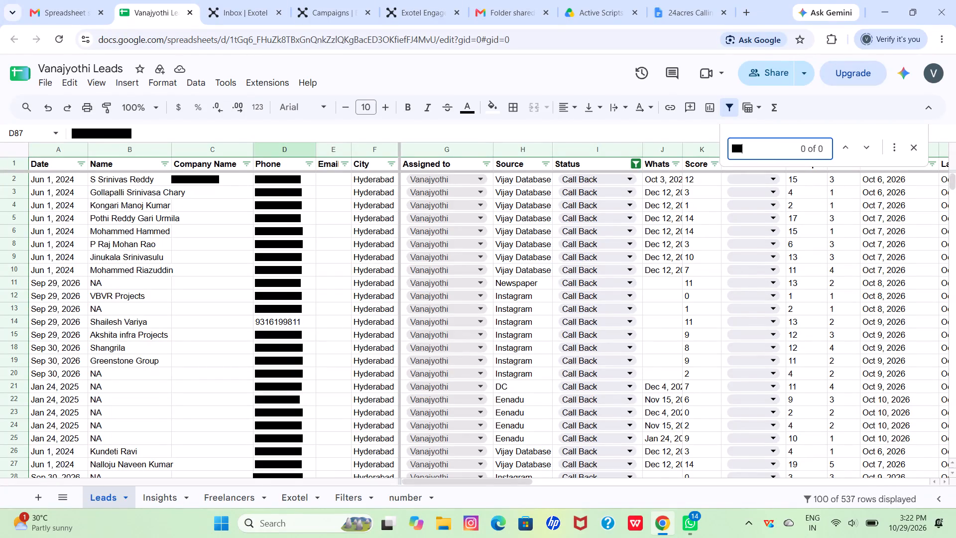
pyautogui.click(915, 146)
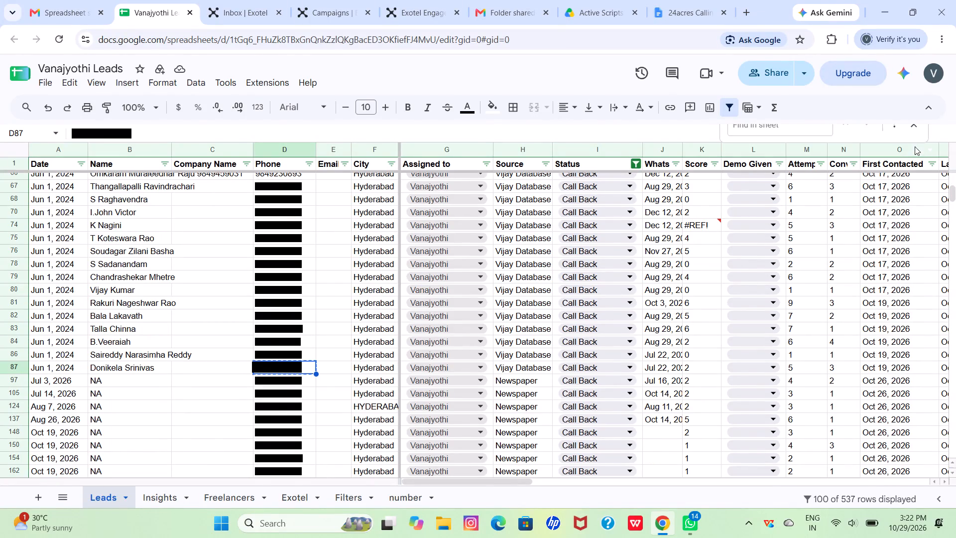
# Select the phone number cell of the Call Back lead in row 87.
pyautogui.scroll(-4, 651, 366)
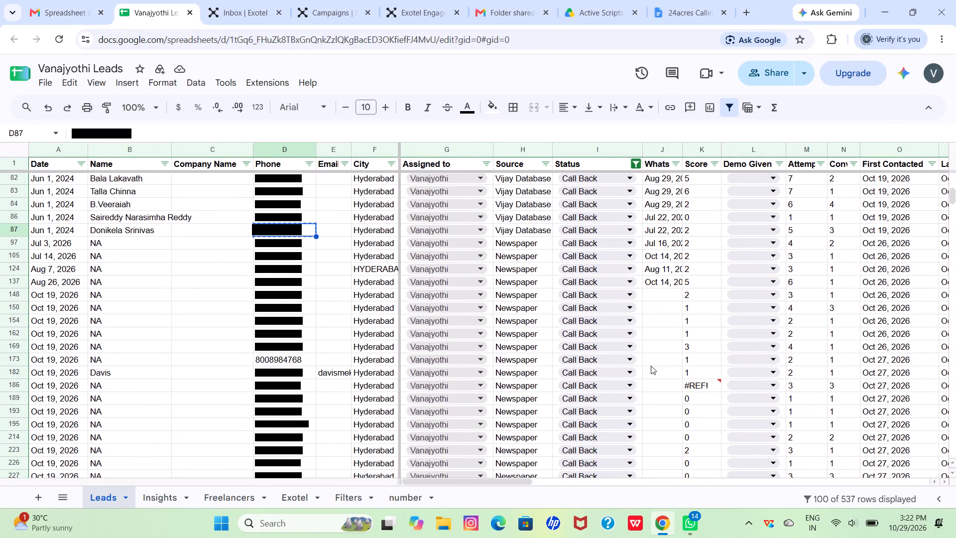
pyautogui.click(383, 231)
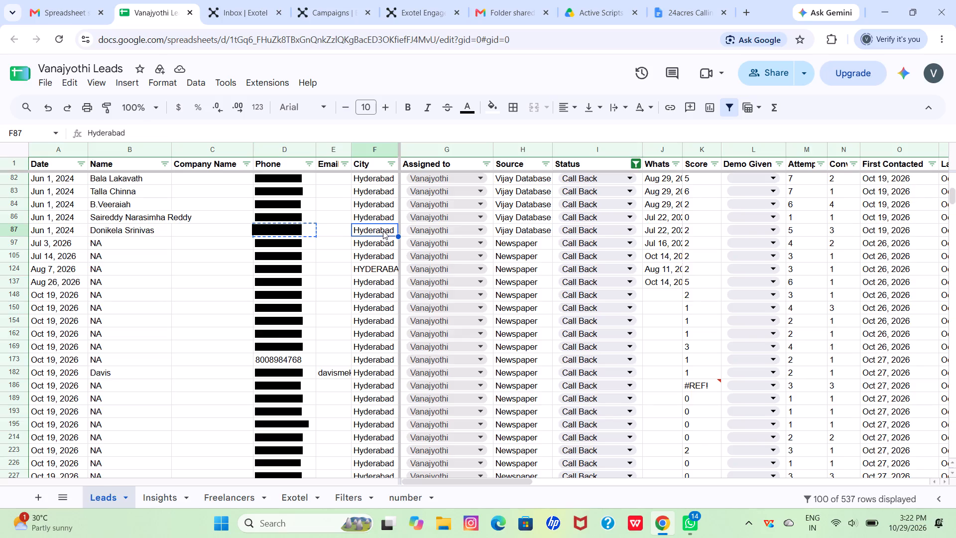
pyautogui.click(296, 225)
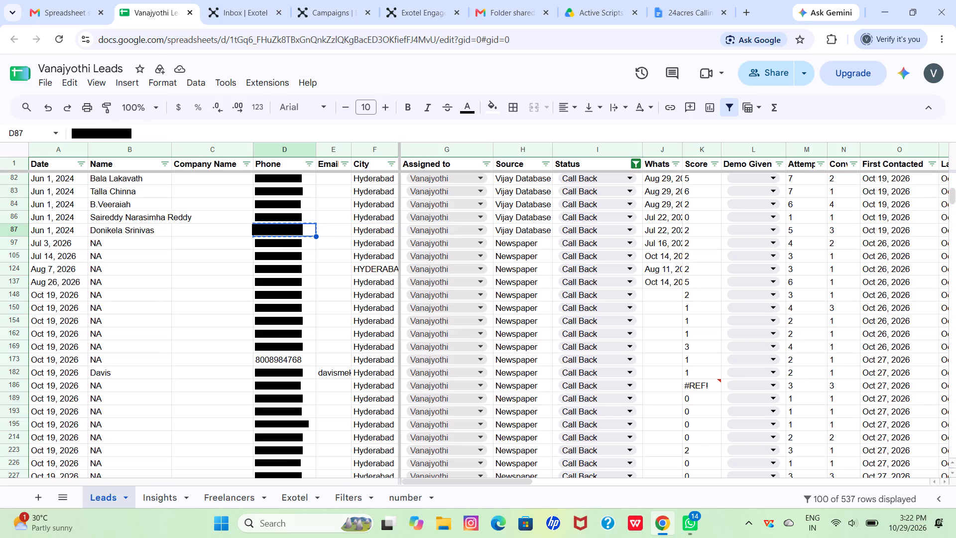